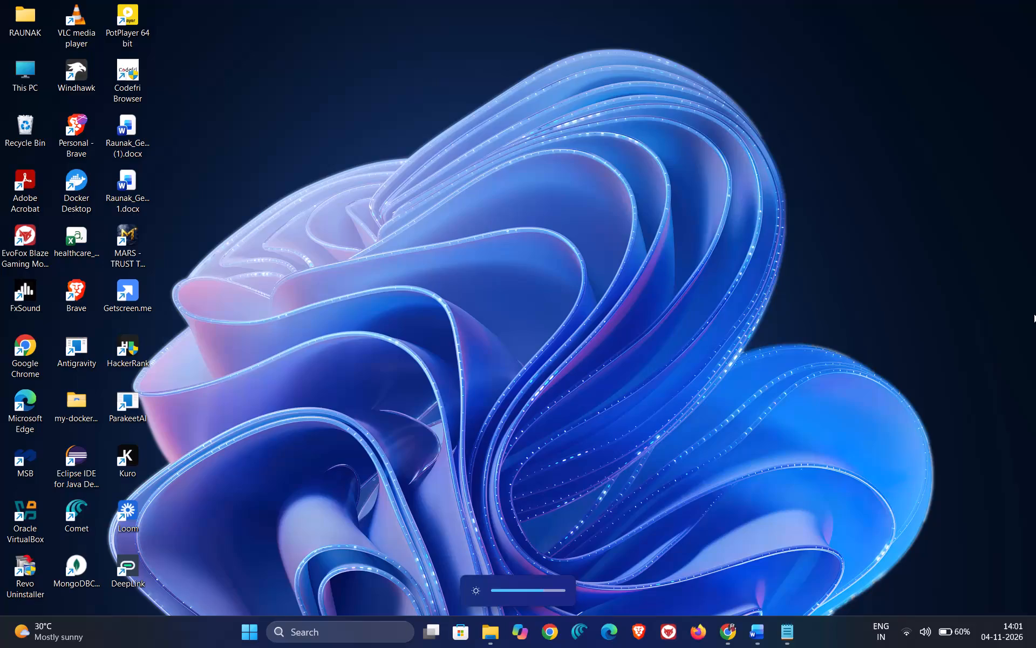
Switch to Google Chrome and activate the Google search box on the new tab page.
left_click(725, 636)
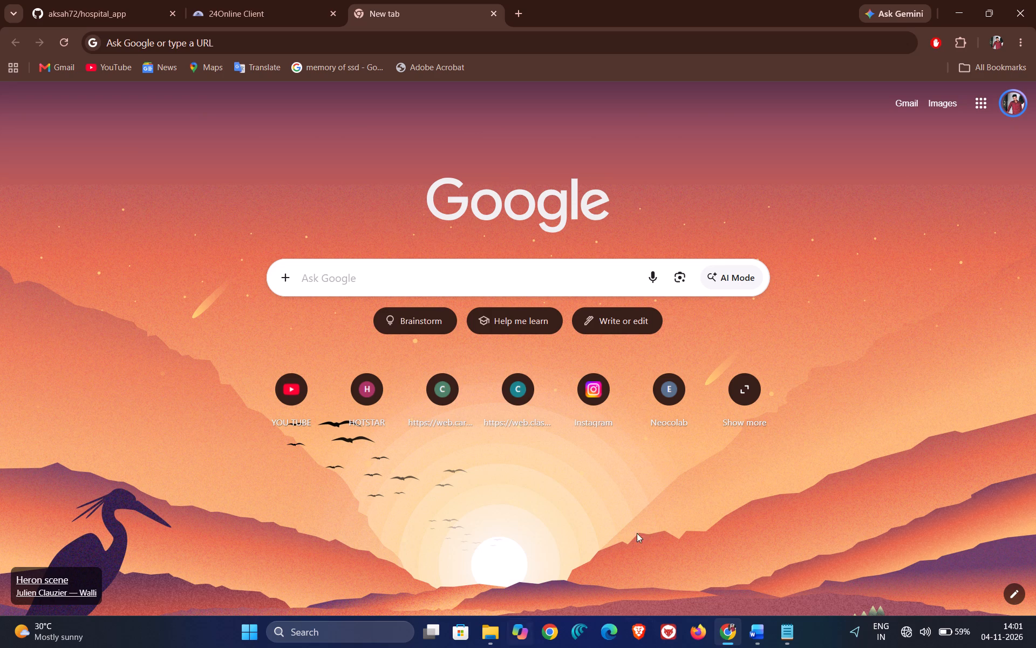
left_click(583, 285)
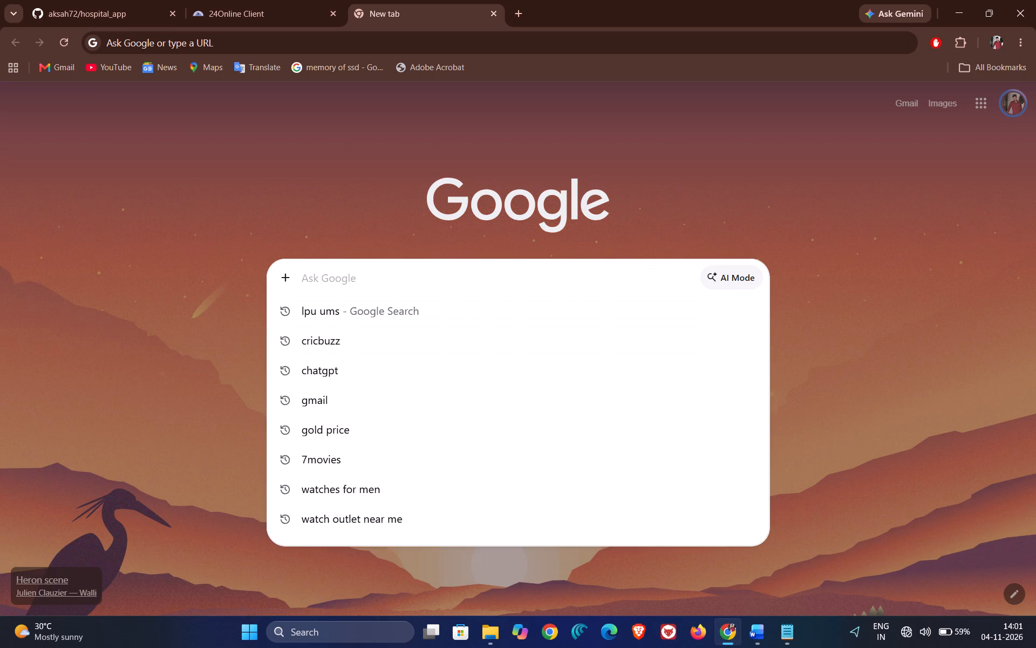
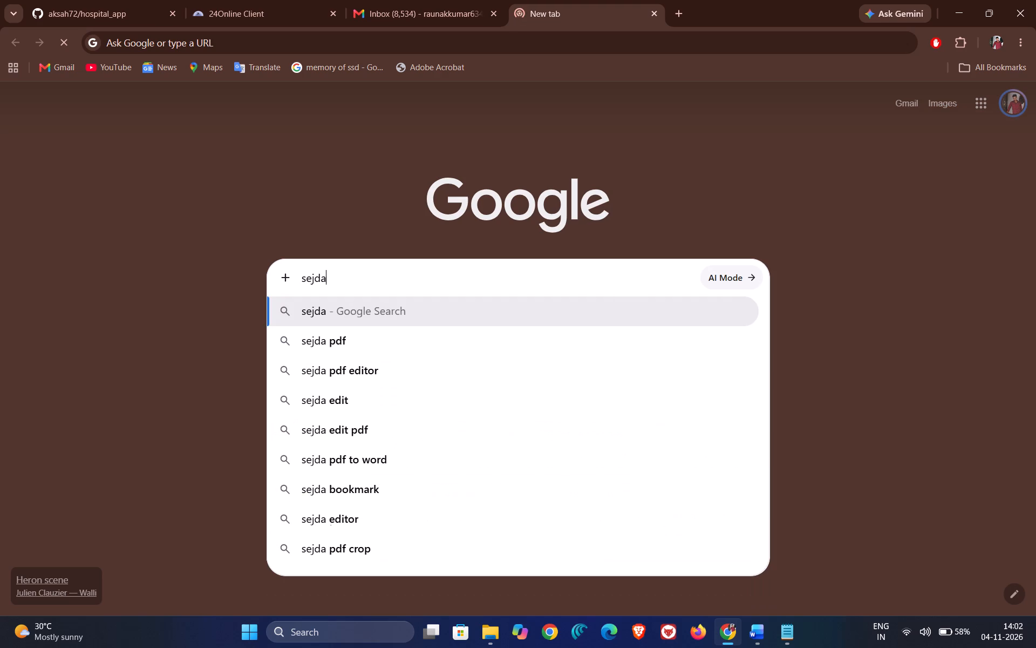
Complete the address as sejda.com and open the Sejda website.
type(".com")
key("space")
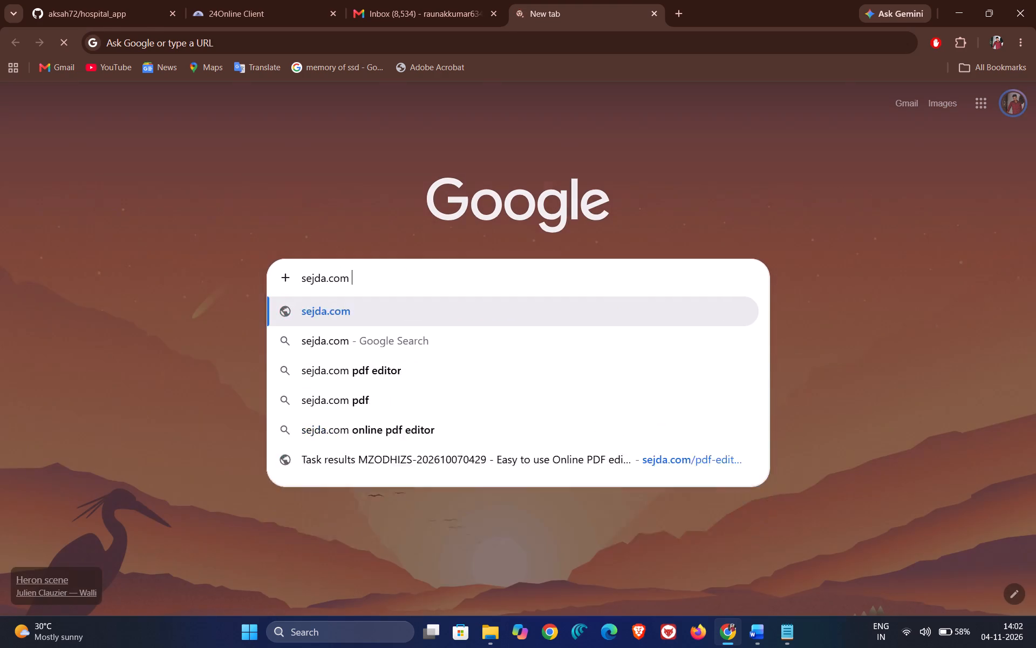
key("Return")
Search the computer's installed apps for WhatsApp.
left_click(374, 630)
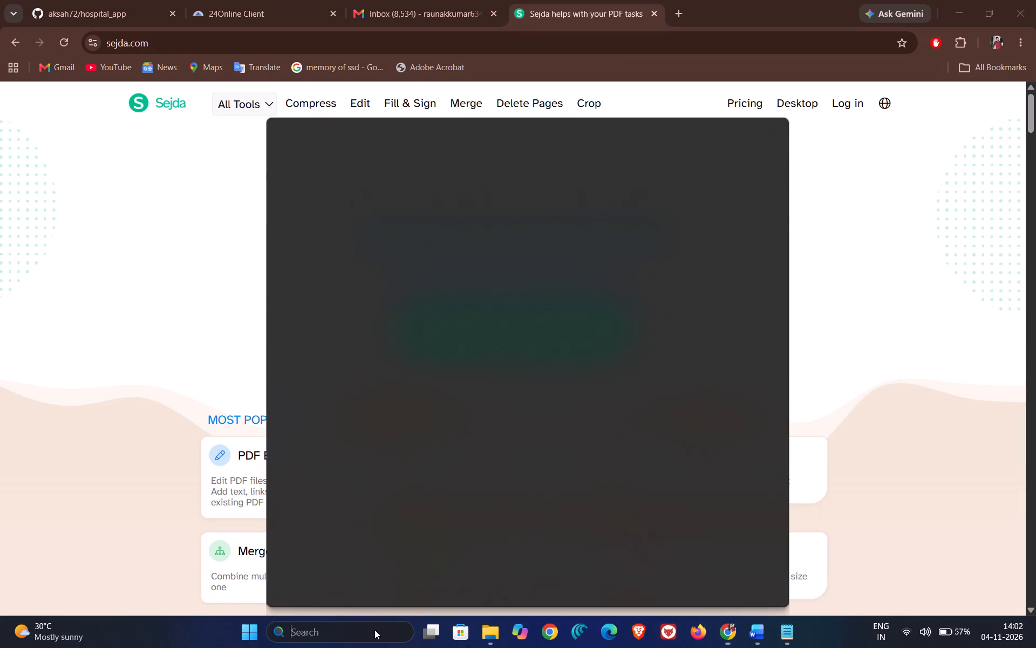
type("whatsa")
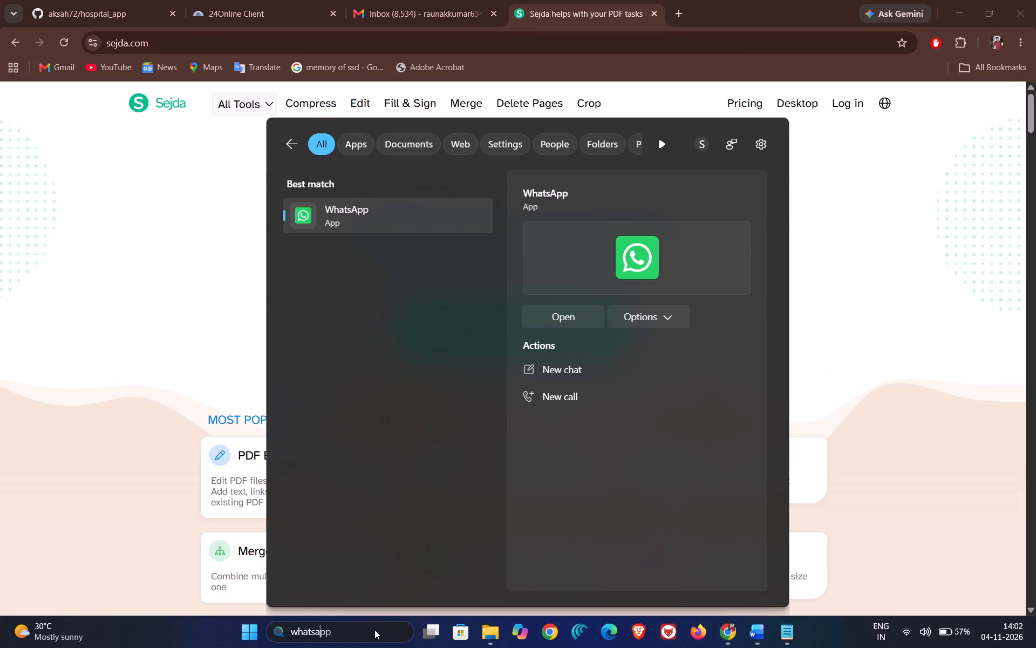
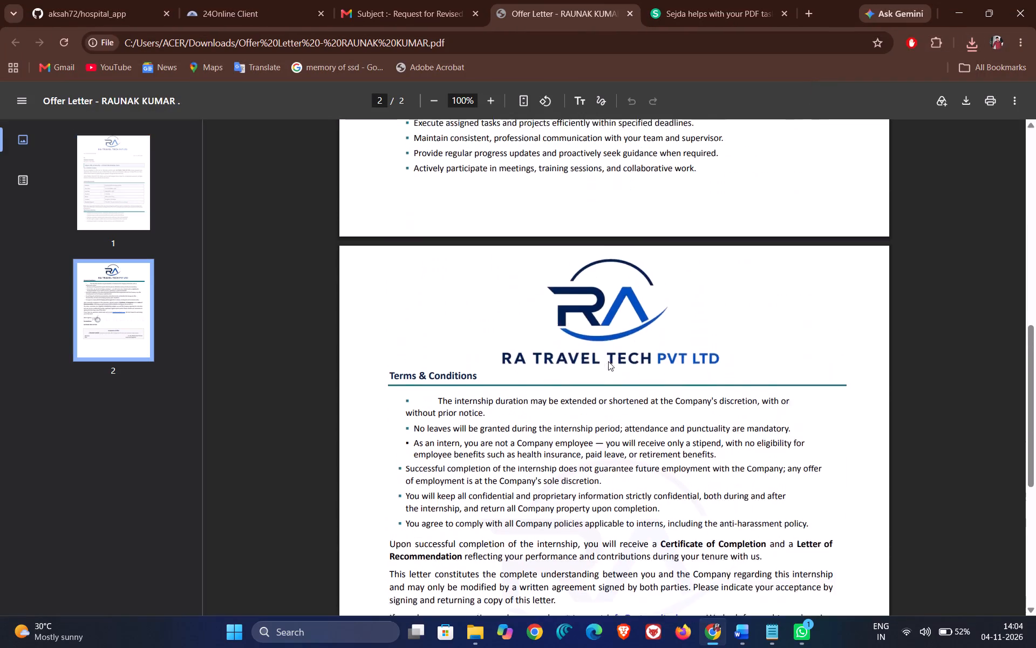
Review the internship details, key responsibilities and terms and conditions in the offer letter PDF.
scroll(608, 361, "up", 1)
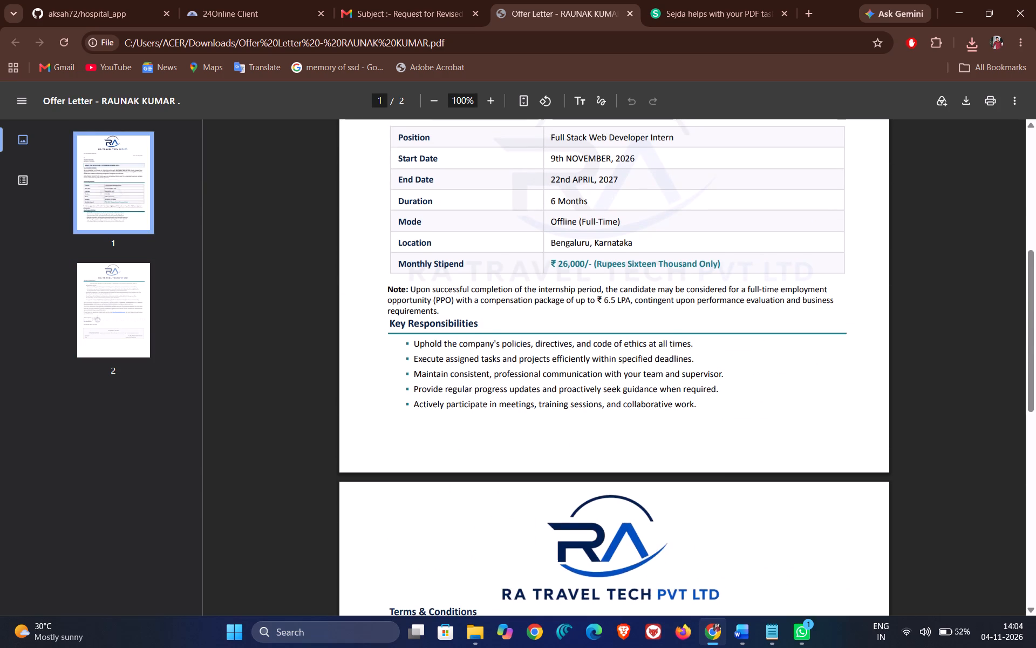
scroll(665, 392, "down", 1)
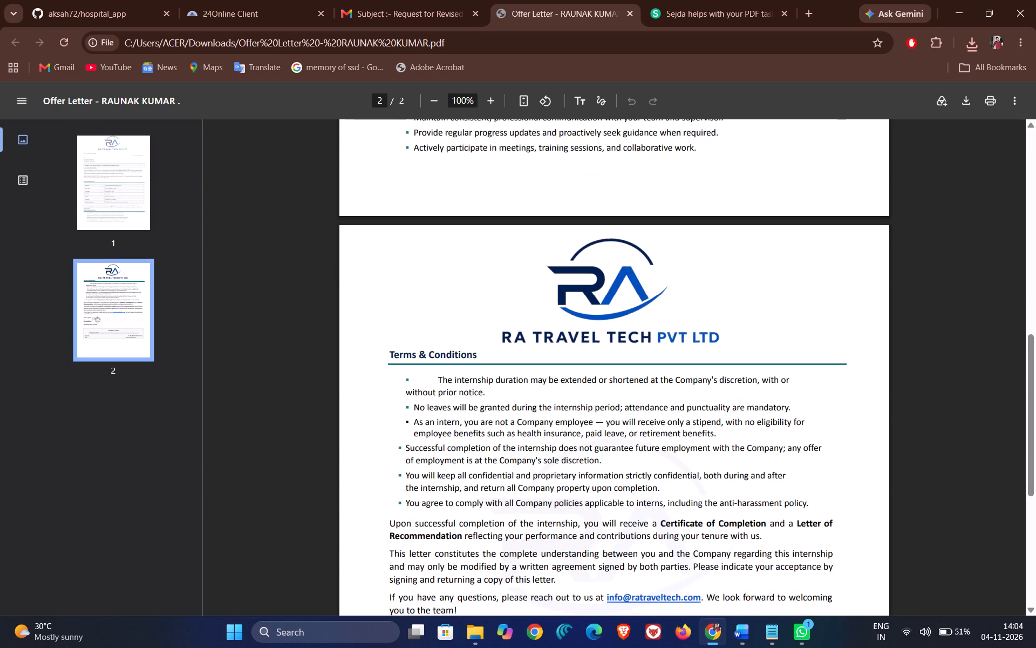
scroll(662, 511, "down", 2)
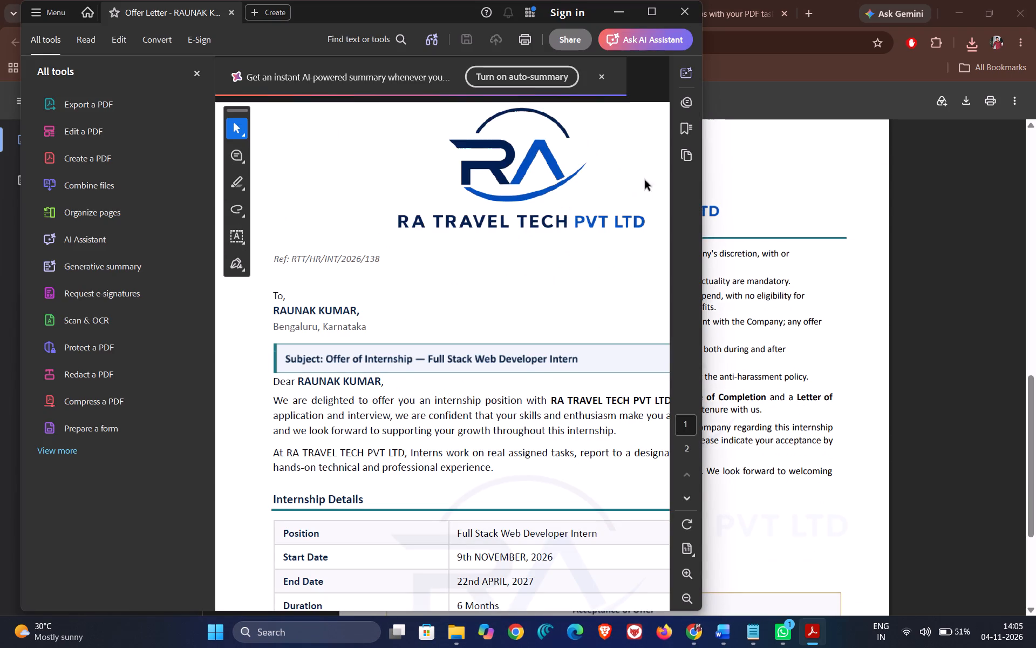
Close the Adobe Acrobat window that shows the offer letter.
left_click(680, 19)
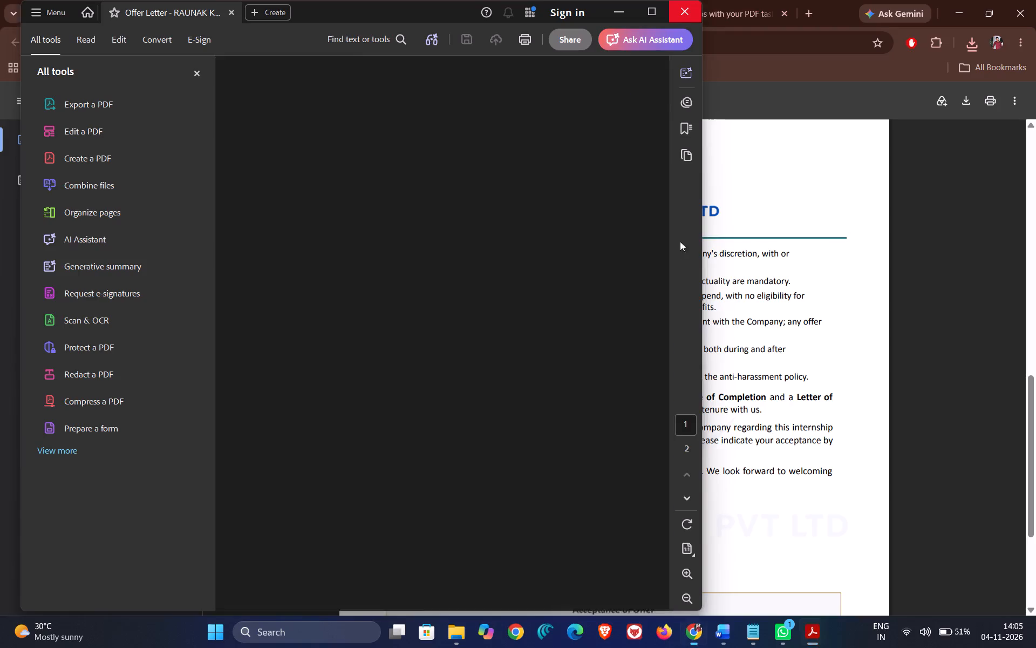
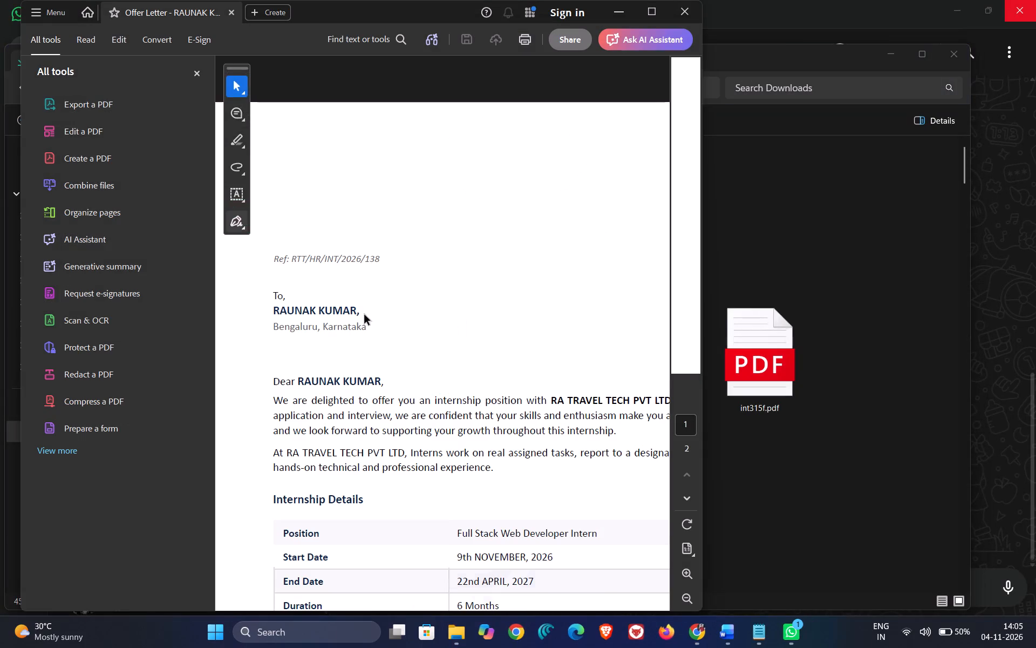
Close the internship offer letter PDF and return to the Downloads folder.
left_click(683, 7)
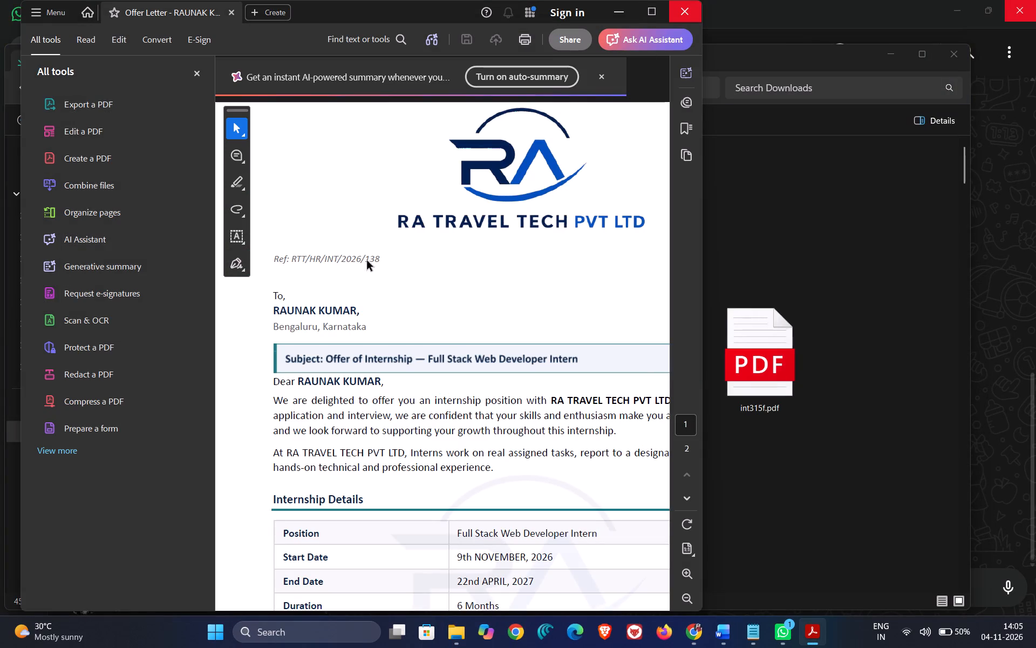
Copy the offer letter PDF whose file name ends in (1) from the Downloads folder.
left_click(243, 275)
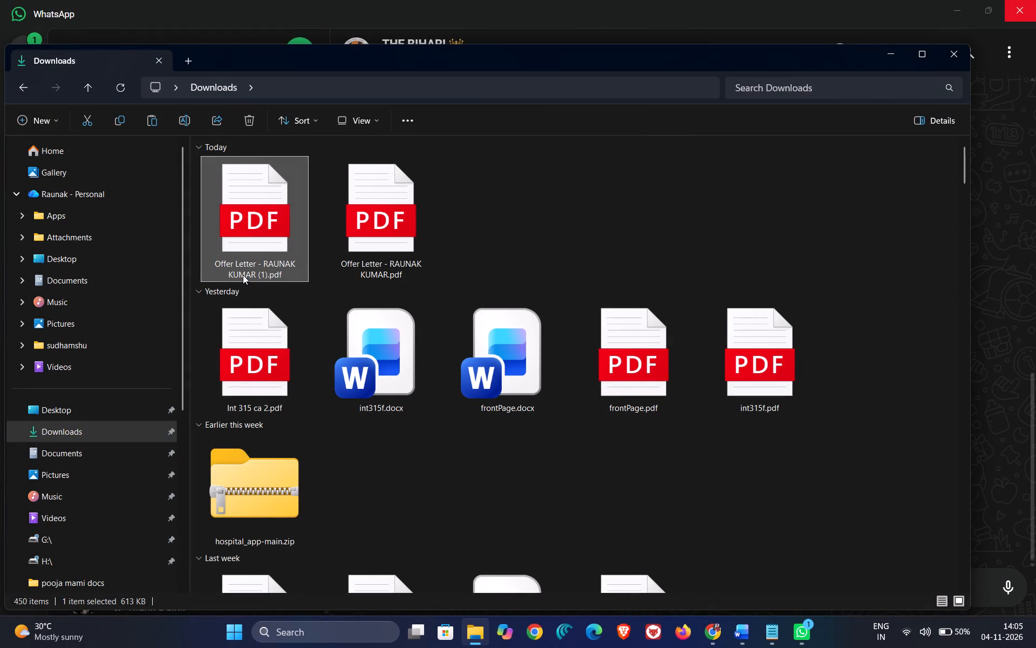
key("ctrl+c")
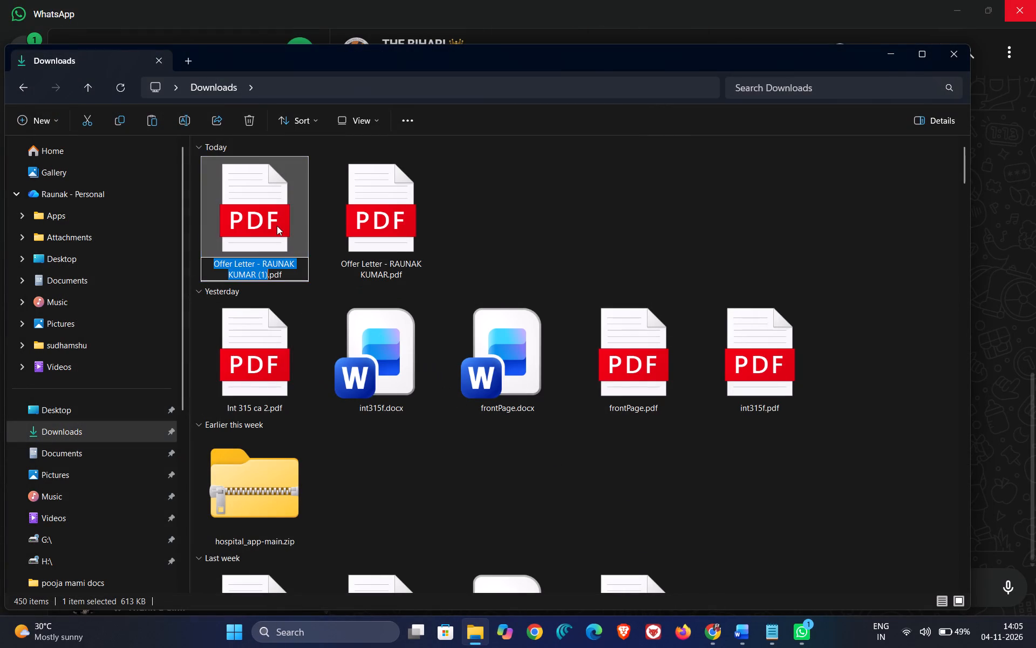
left_click(275, 222)
key("ctrl+c")
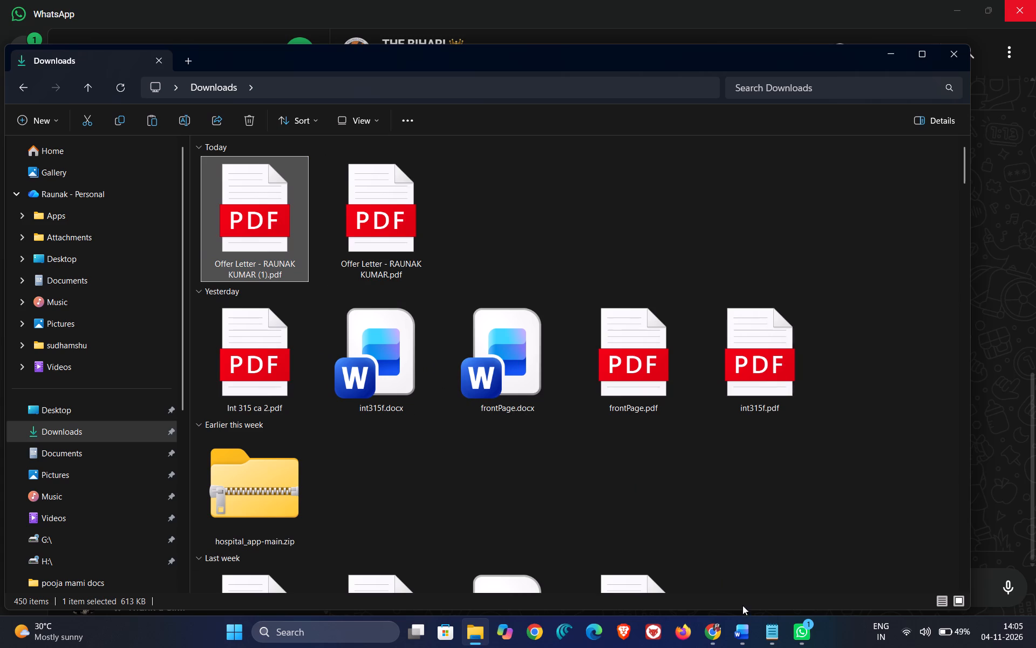
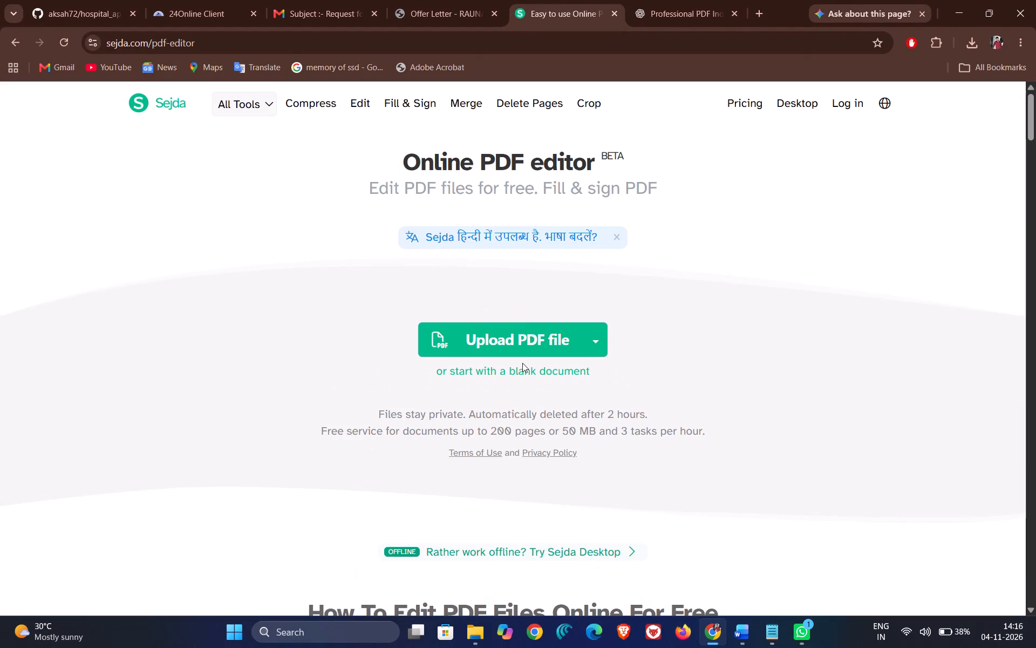
Start uploading a PDF file from the computer to the online PDF editor.
left_click(531, 341)
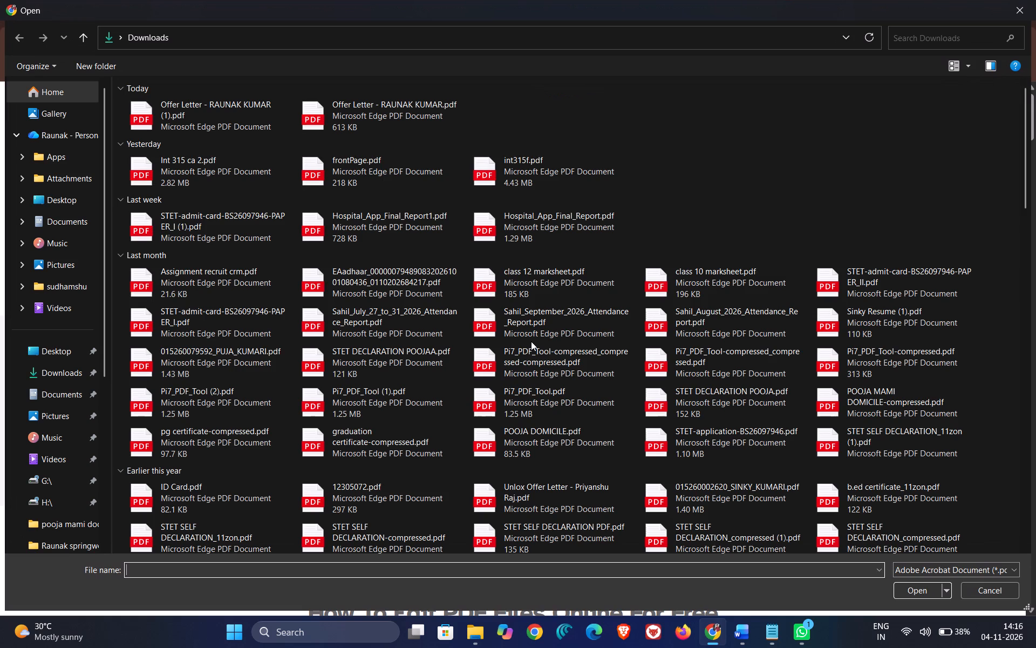
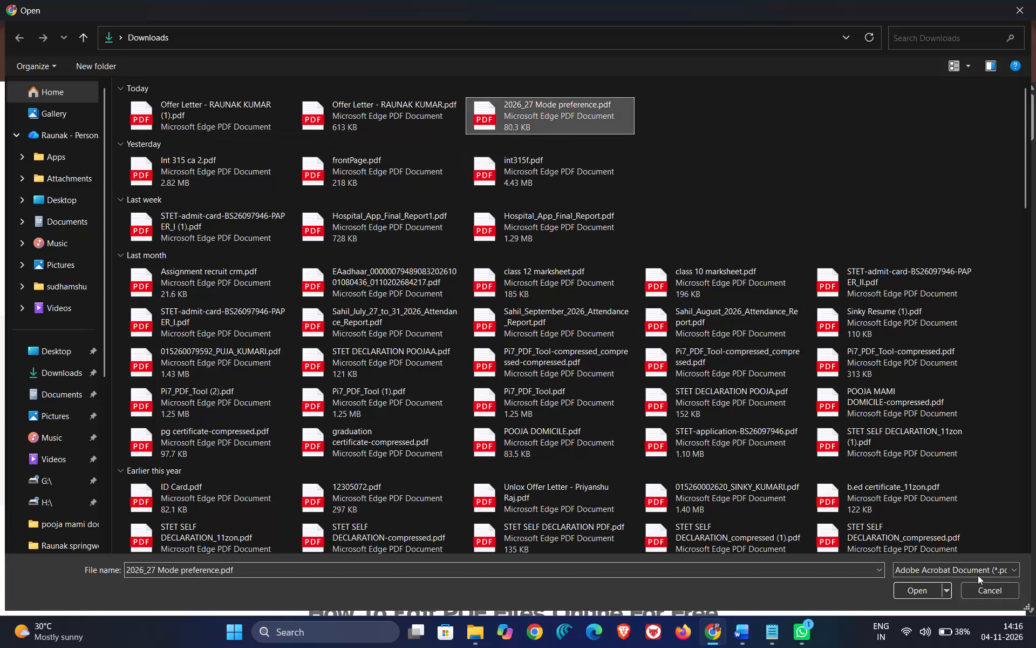
Upload 2026_27 Mode preference.pdf from the Downloads folder to the online PDF editor.
left_click(928, 588)
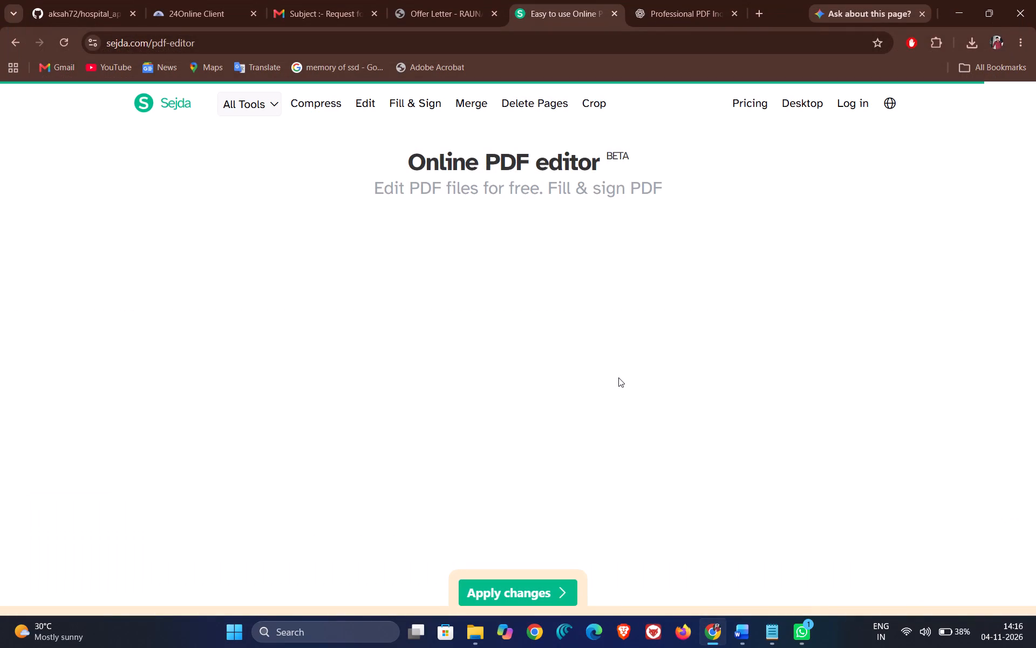
Add the student's full name as text in the Name cell of the Internship/OJT Mode Preference undertaking table.
scroll(571, 437, "down", 1)
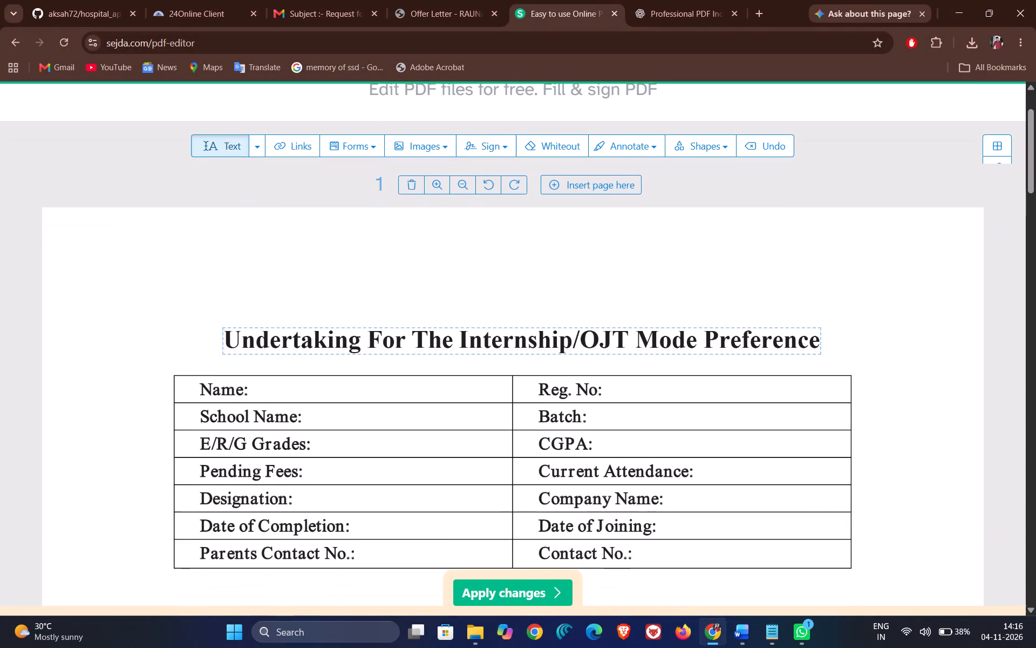
scroll(571, 437, "down", 1)
left_click(356, 386)
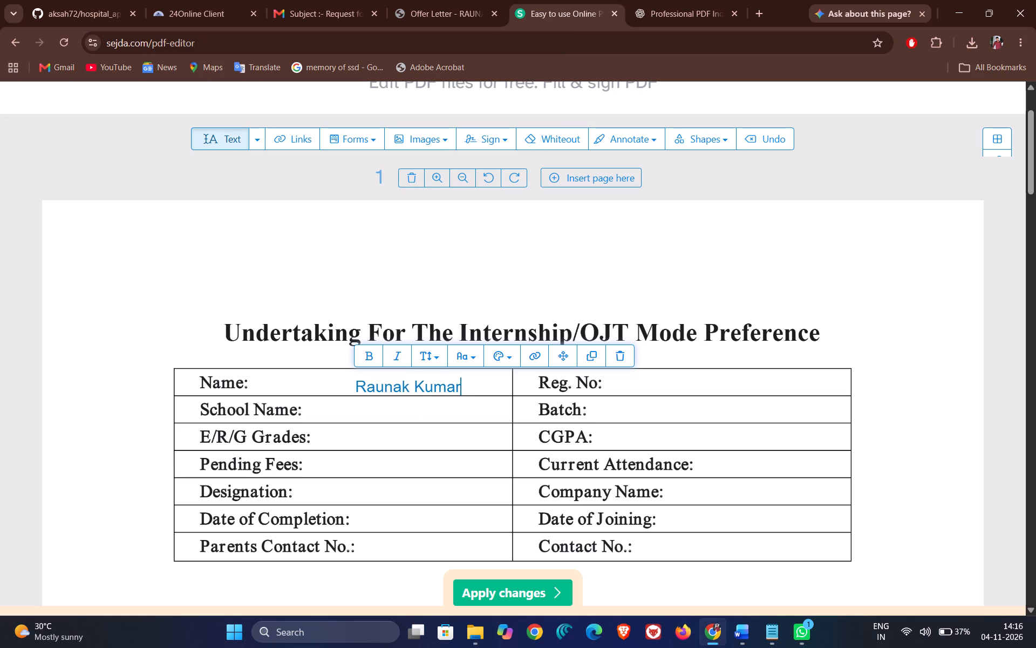
Move the entered name next to the Name label in the undertaking table, deleting the stray text box above the title.
left_click_drag(380, 390, 394, 390)
left_click(394, 390)
left_click(374, 281)
left_click(635, 252)
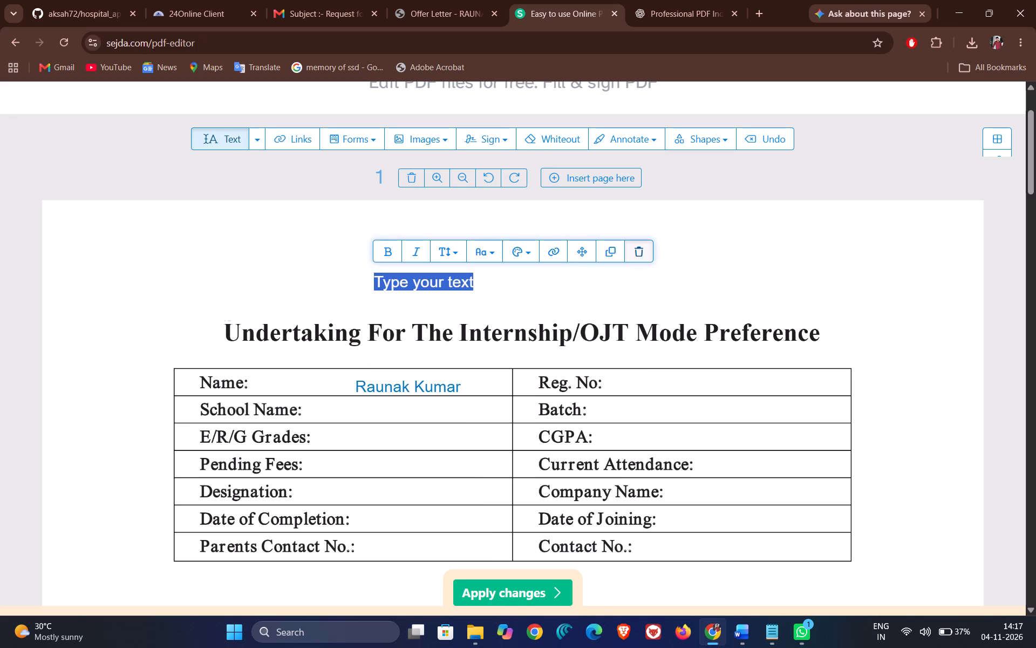
left_click_drag(415, 388, 363, 384)
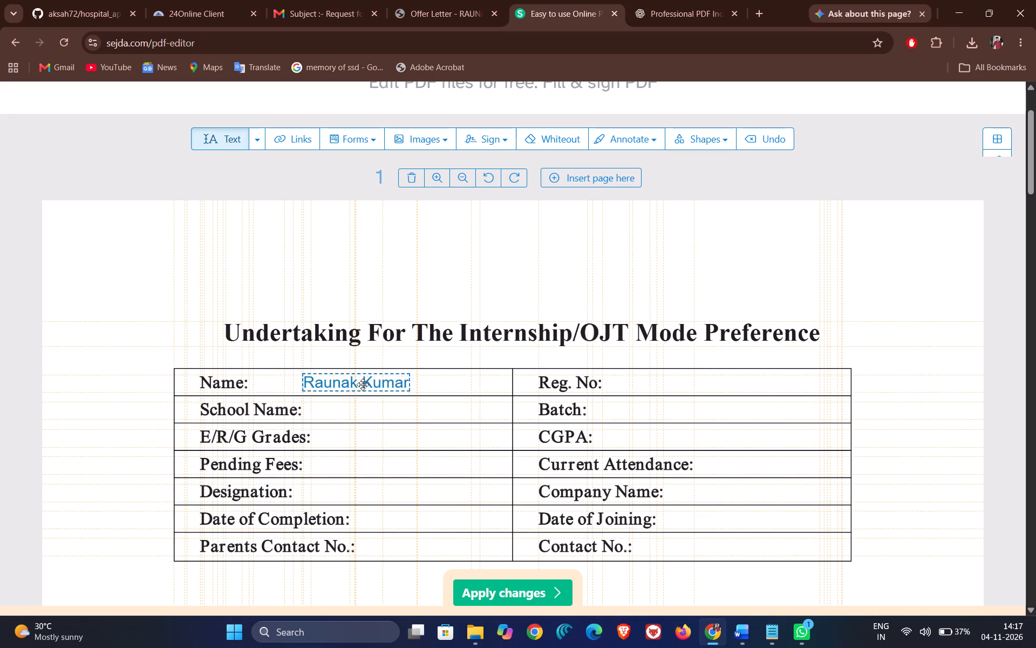
left_click_drag(363, 384, 341, 385)
Add a text entry "C" in the School Name cell of the undertaking table.
left_click(351, 410)
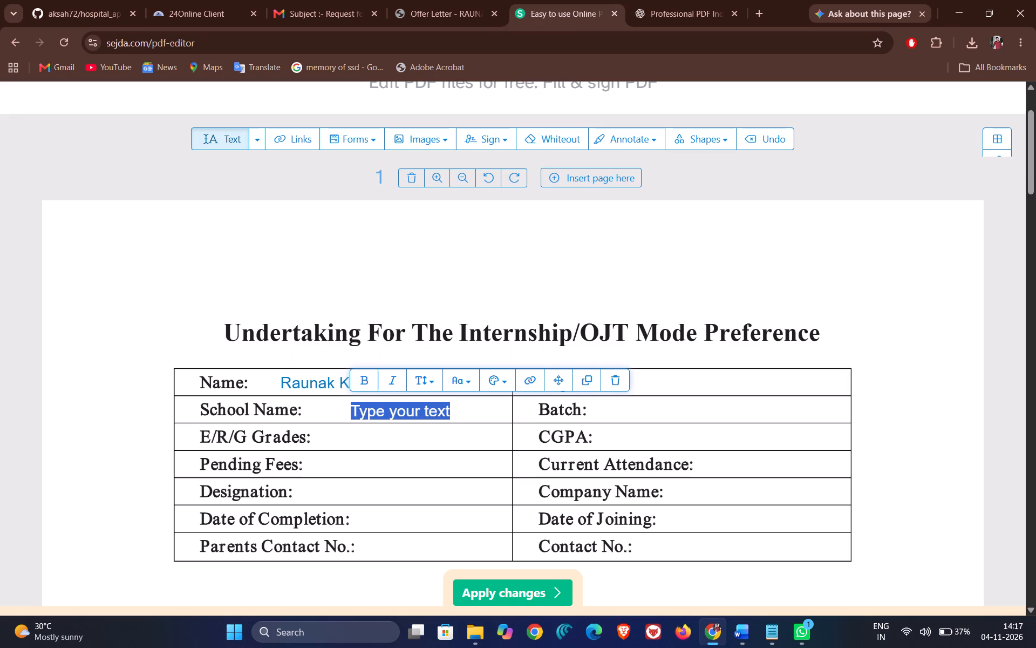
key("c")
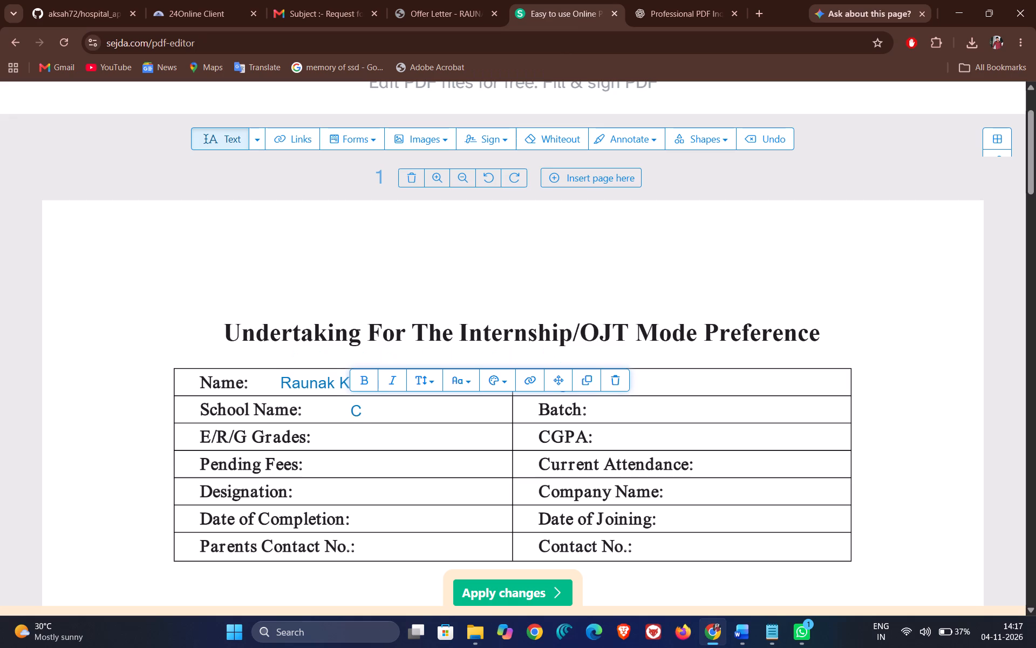
Enter the registration number in the Reg. No cell and align it beside its label.
scroll(351, 410, "down", 4)
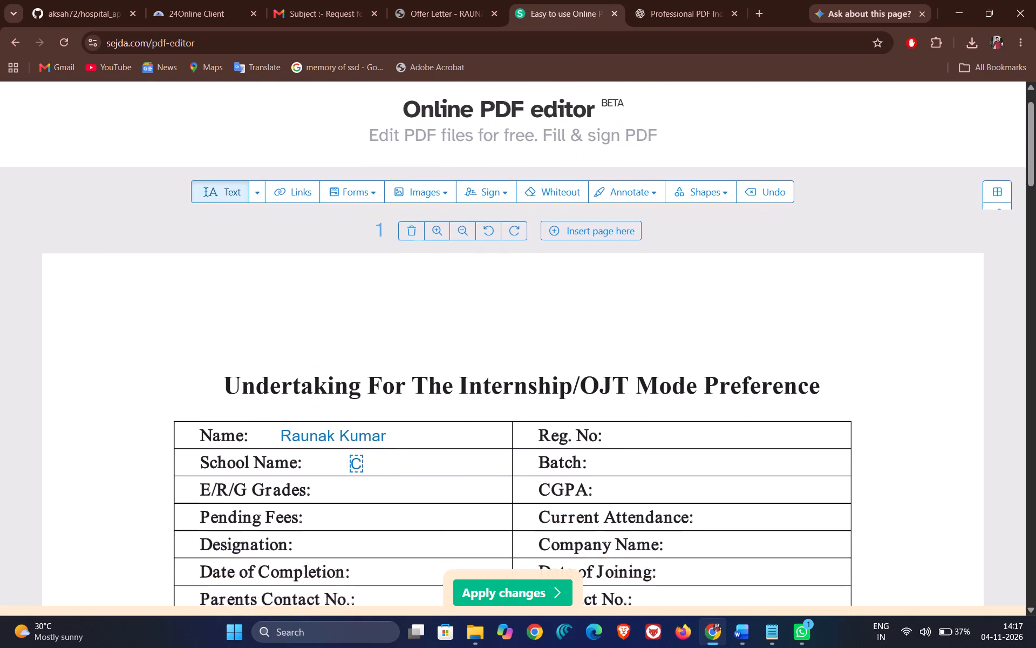
scroll(351, 410, "down", 4)
scroll(351, 410, "up", 10)
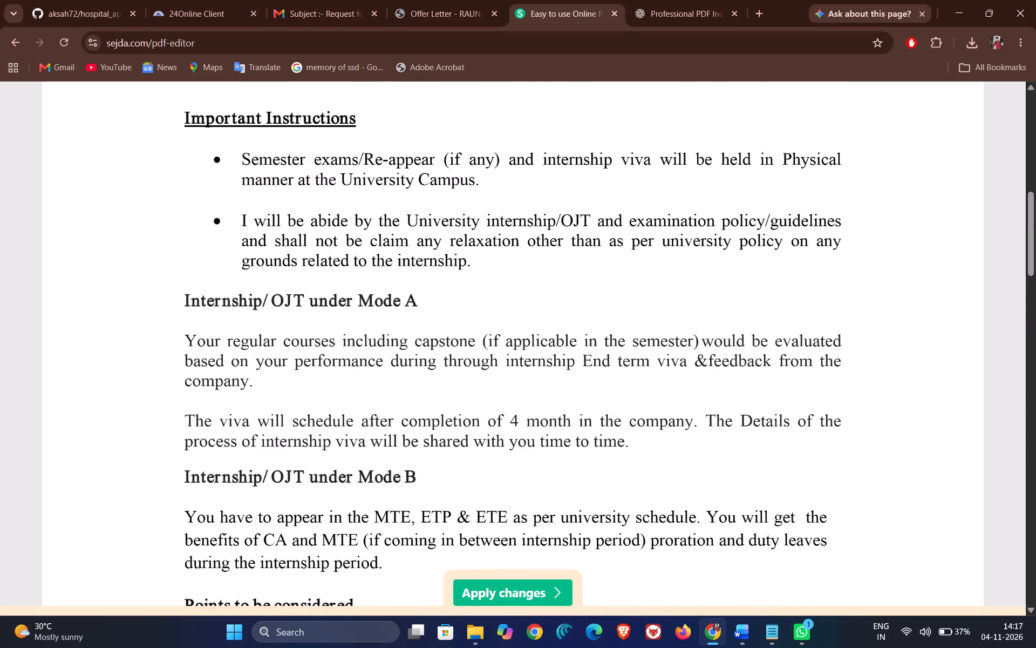
scroll(351, 410, "up", 1)
scroll(351, 410, "down", 1)
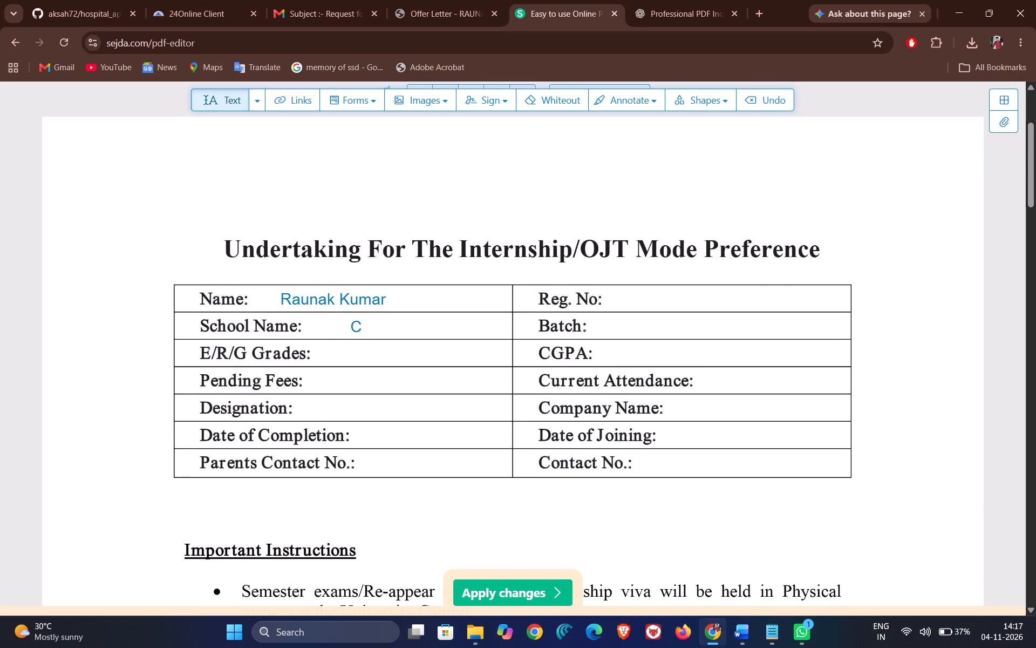
left_click(640, 303)
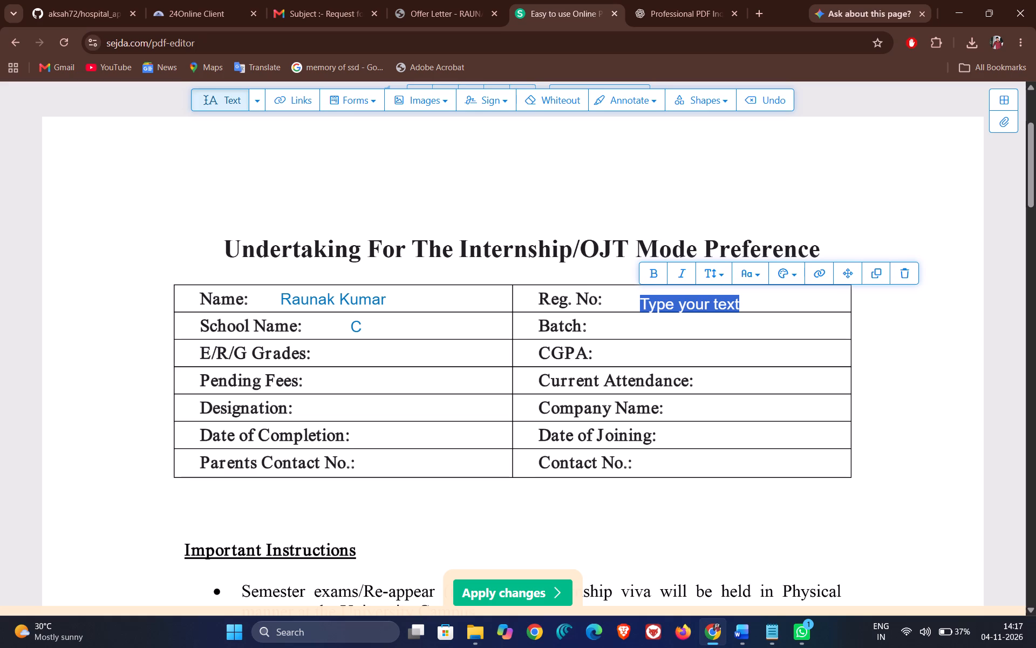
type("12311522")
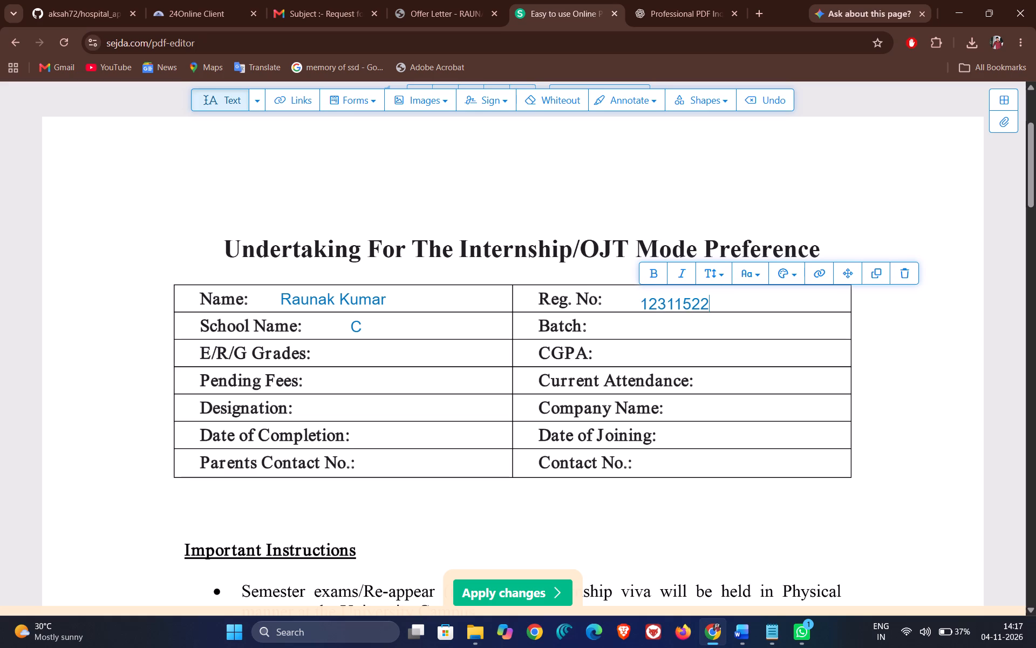
left_click(662, 309)
left_click(1019, 316)
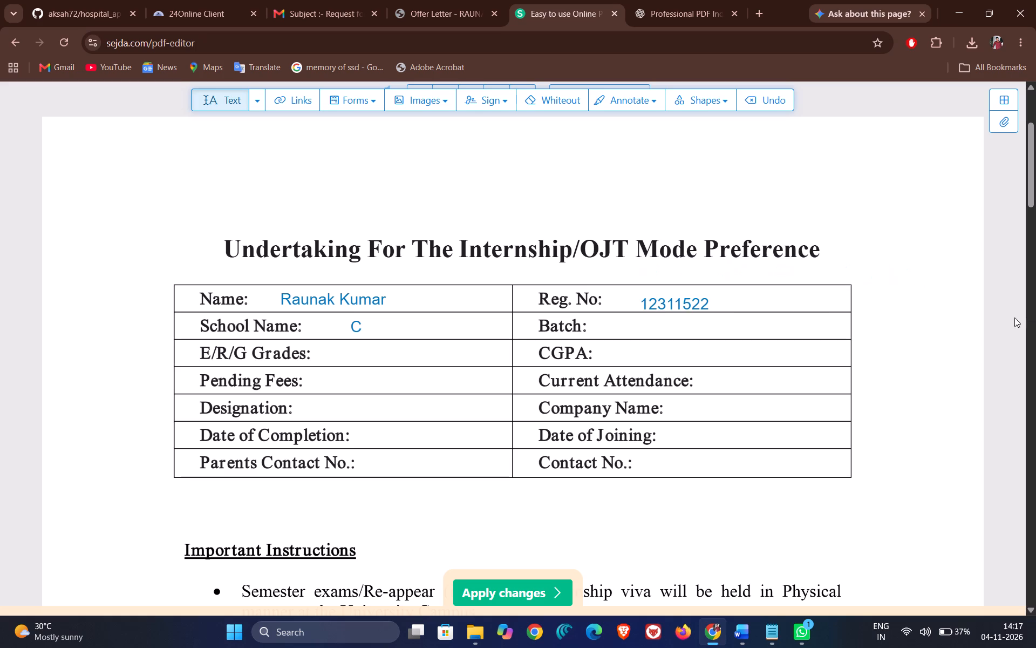
left_click_drag(696, 305, 673, 299)
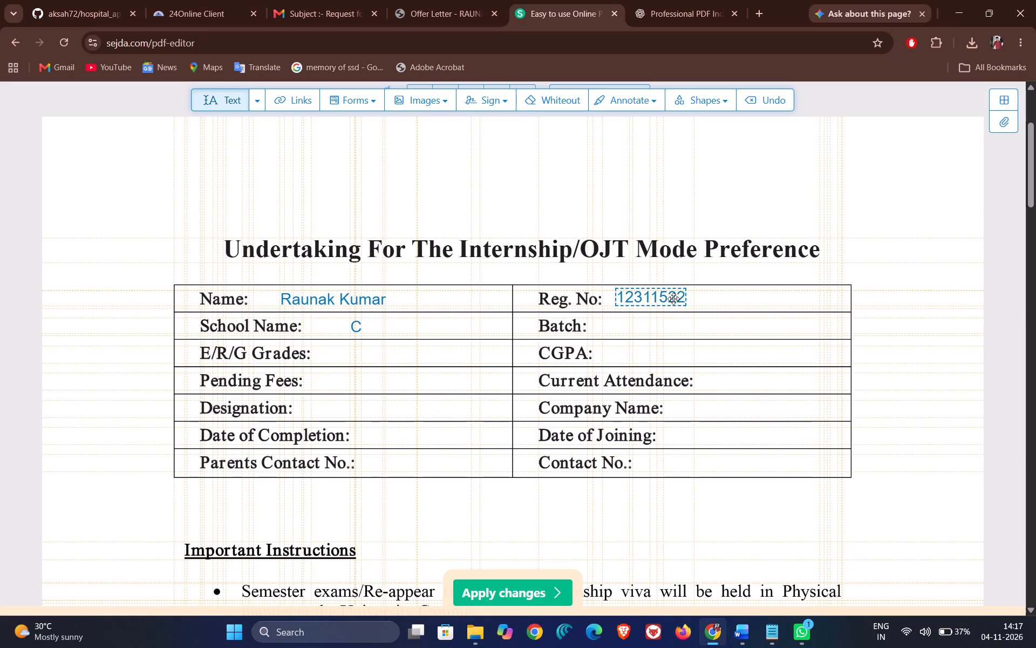
left_click_drag(673, 299, 670, 301)
Enter 2027 in the Batch cell and align it beside its label.
left_click(621, 327)
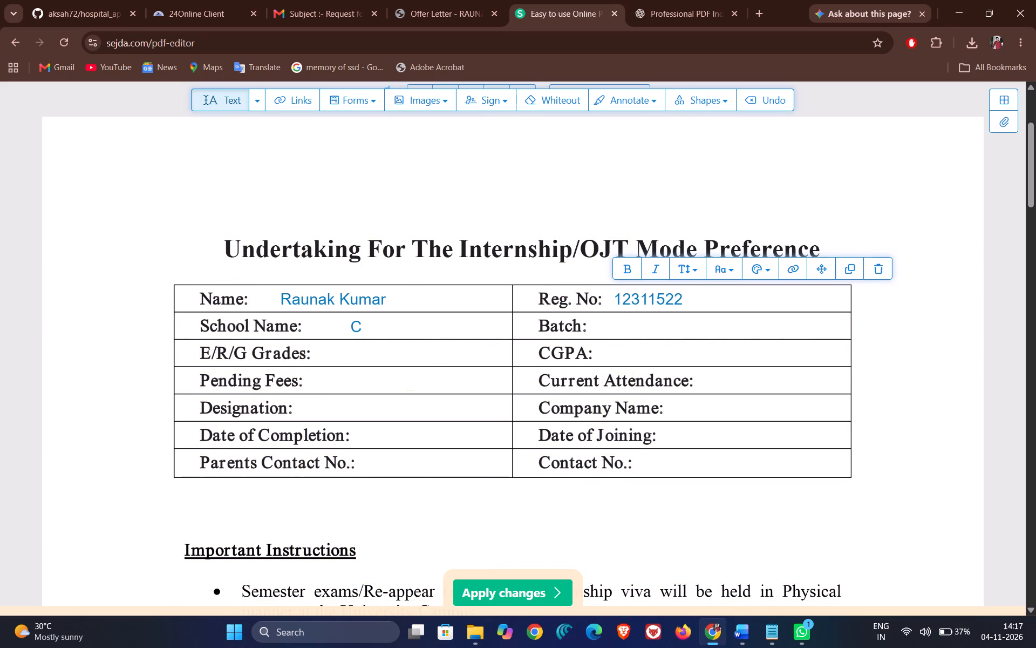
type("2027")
left_click(632, 329)
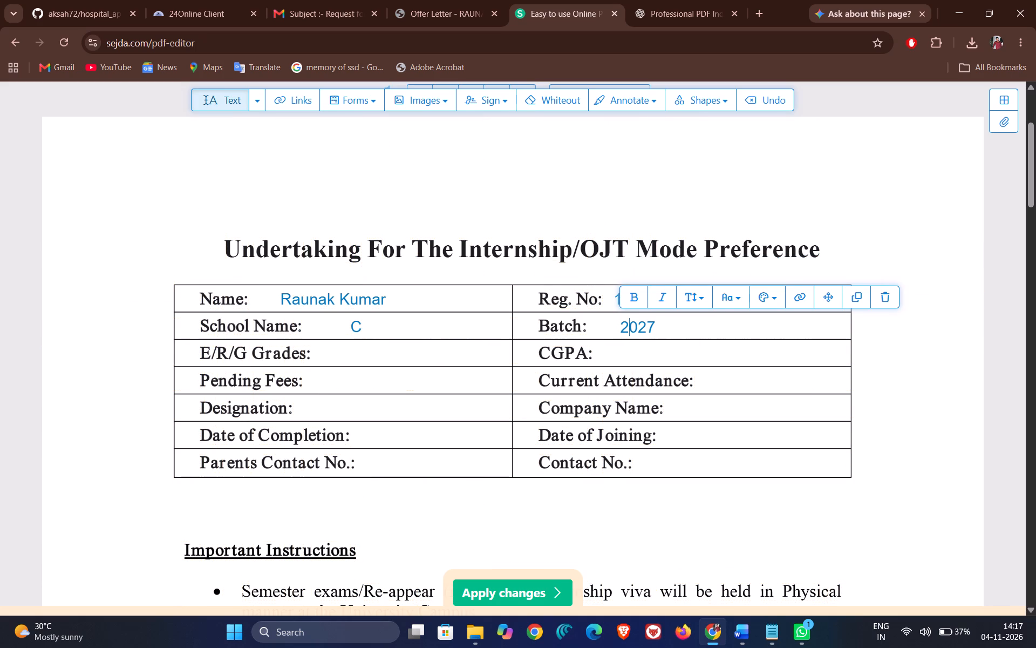
left_click(640, 327)
left_click(992, 372)
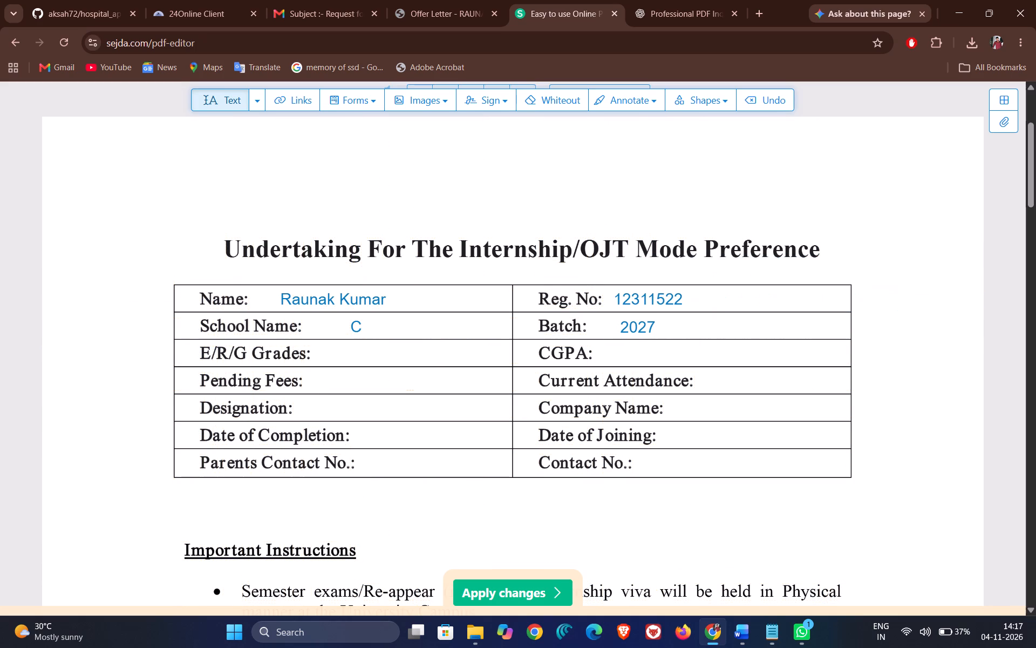
left_click(642, 328)
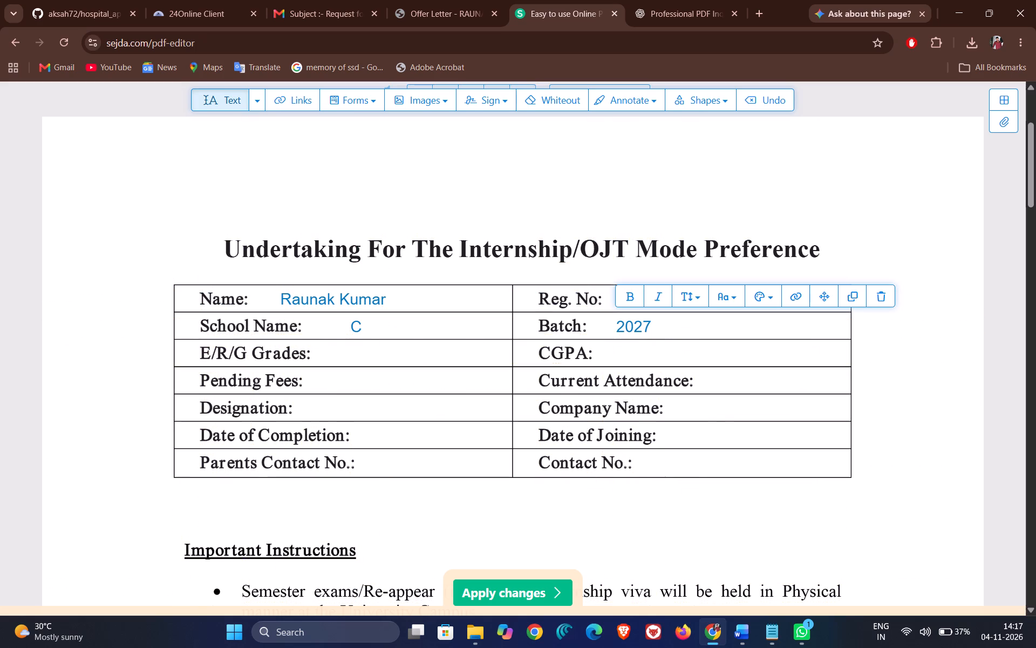
Enter 7.15 in the CGPA cell and align it under the batch value.
left_click(628, 350)
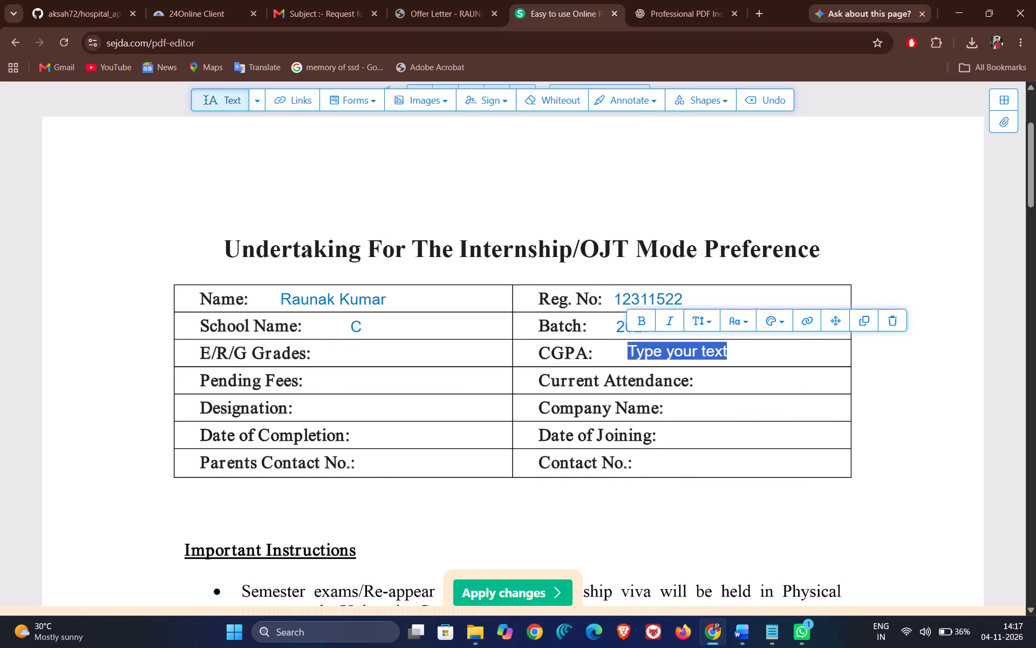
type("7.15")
left_click(997, 355)
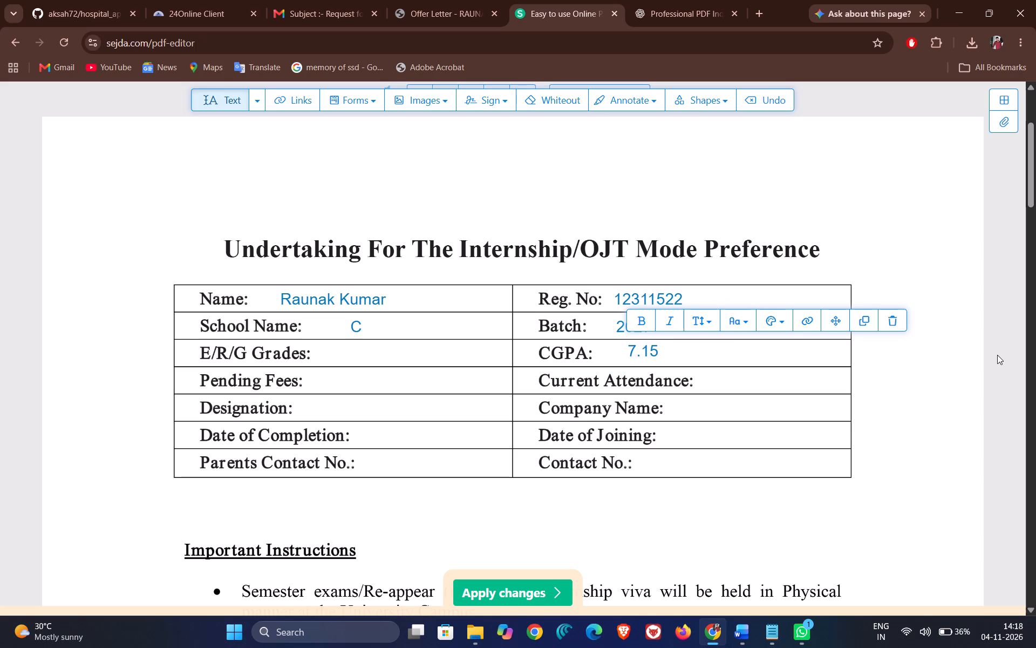
left_click_drag(647, 349, 638, 351)
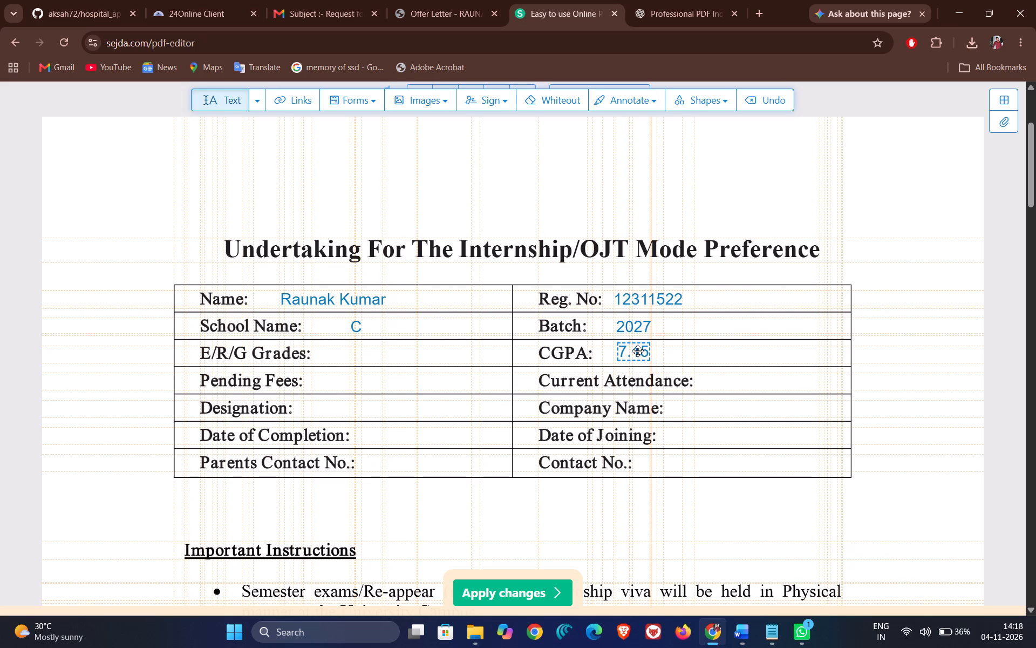
left_click_drag(638, 351, 638, 353)
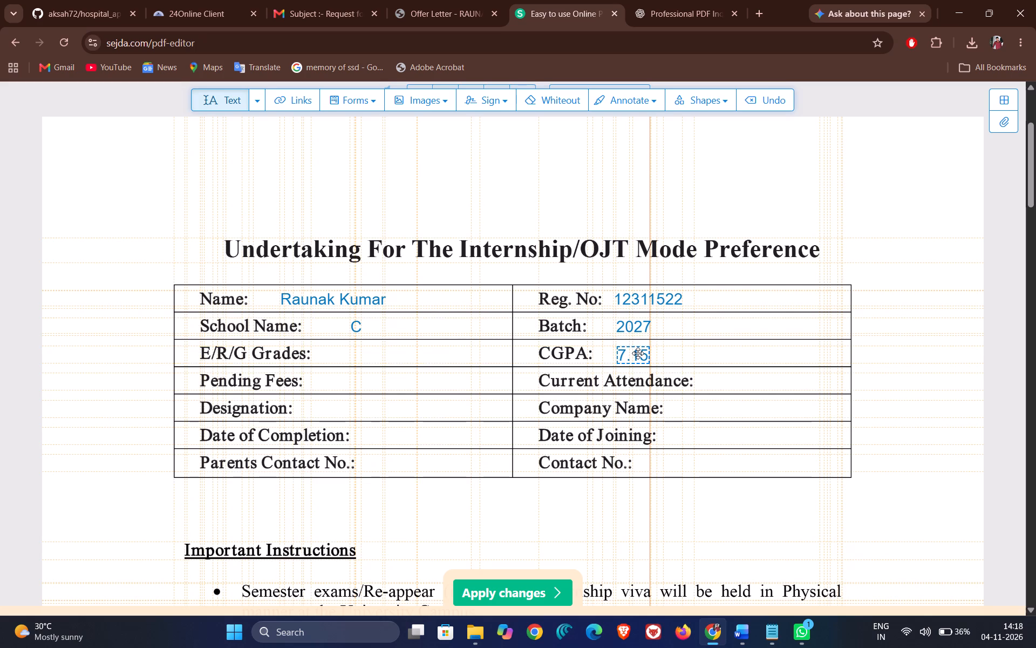
left_click_drag(638, 353, 637, 353)
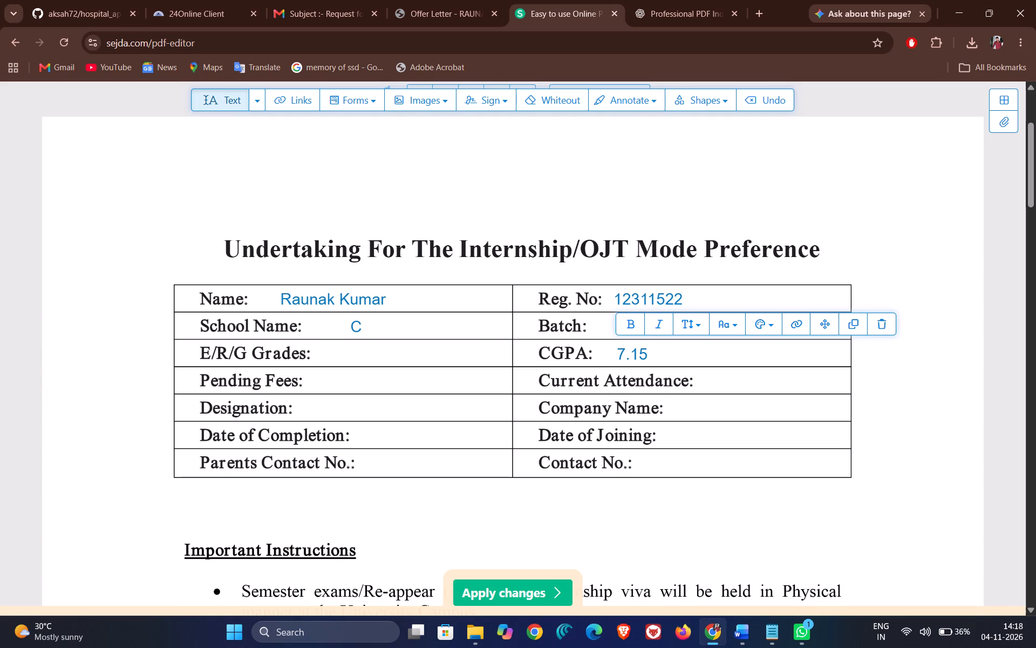
Enter 38% in the Current Attendance cell and shift it closer to its label.
left_click(716, 381)
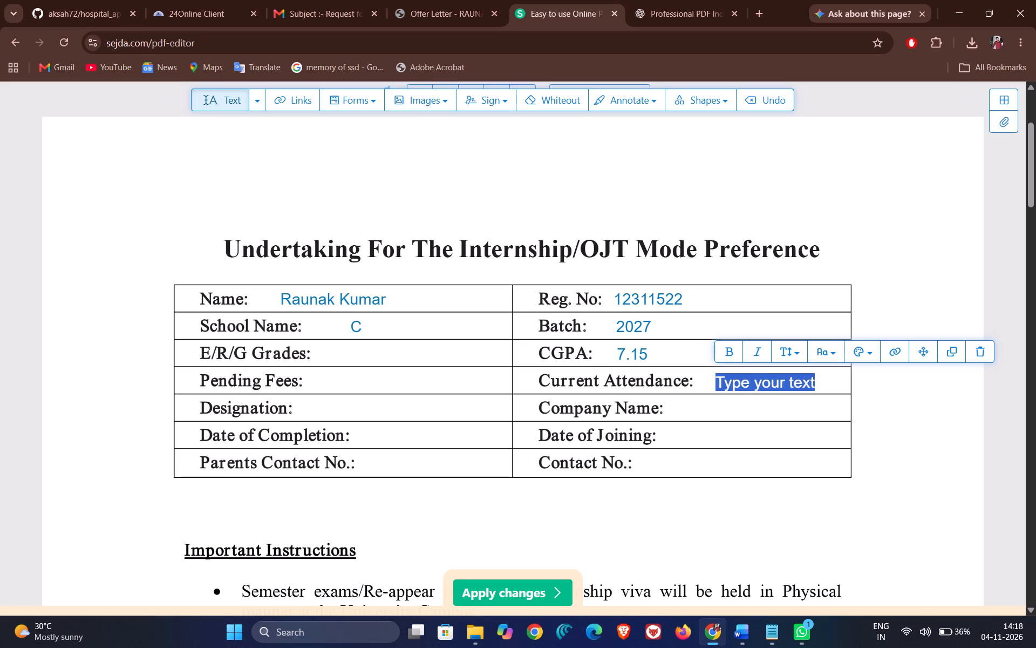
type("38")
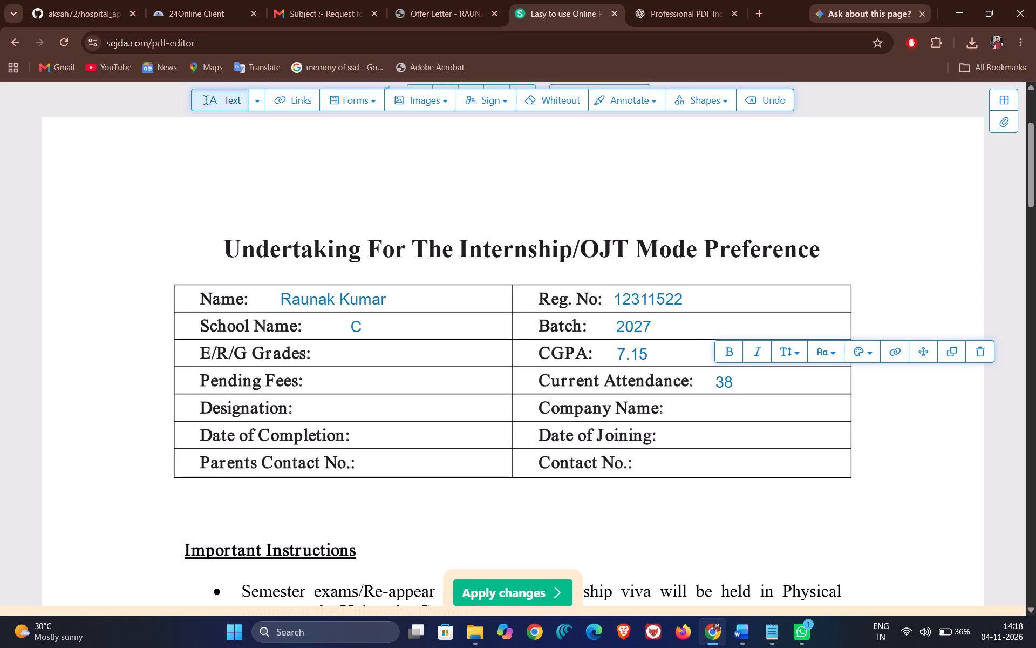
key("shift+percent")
left_click(991, 392)
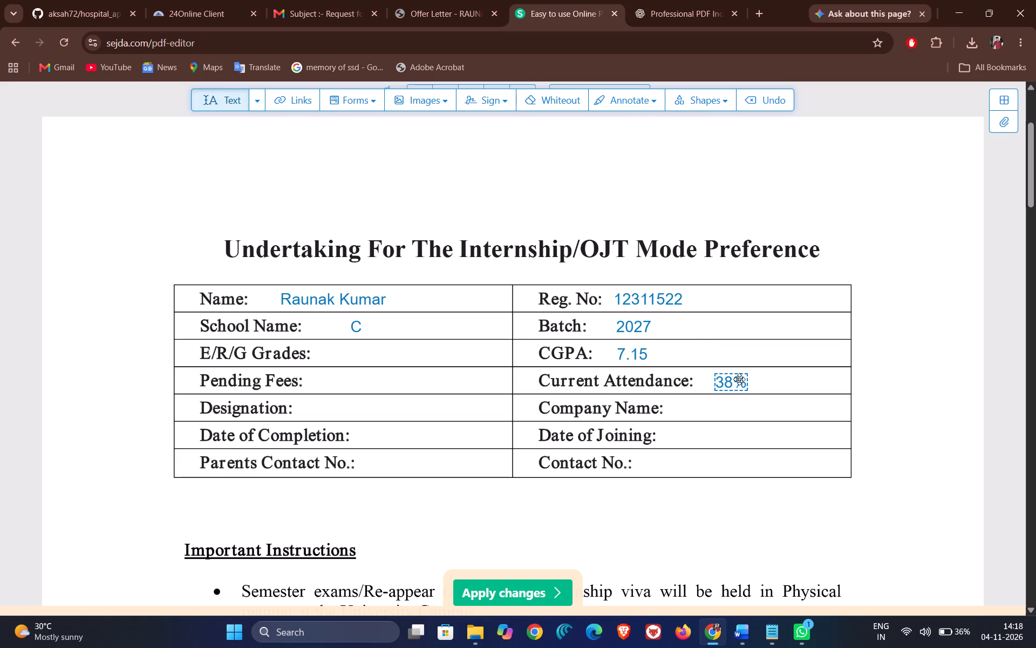
left_click_drag(740, 380, 732, 380)
Check the company's name in the offer letter and enter "RA TRAVEL TECH PVT LTD" in the Company Name cell.
left_click(690, 410)
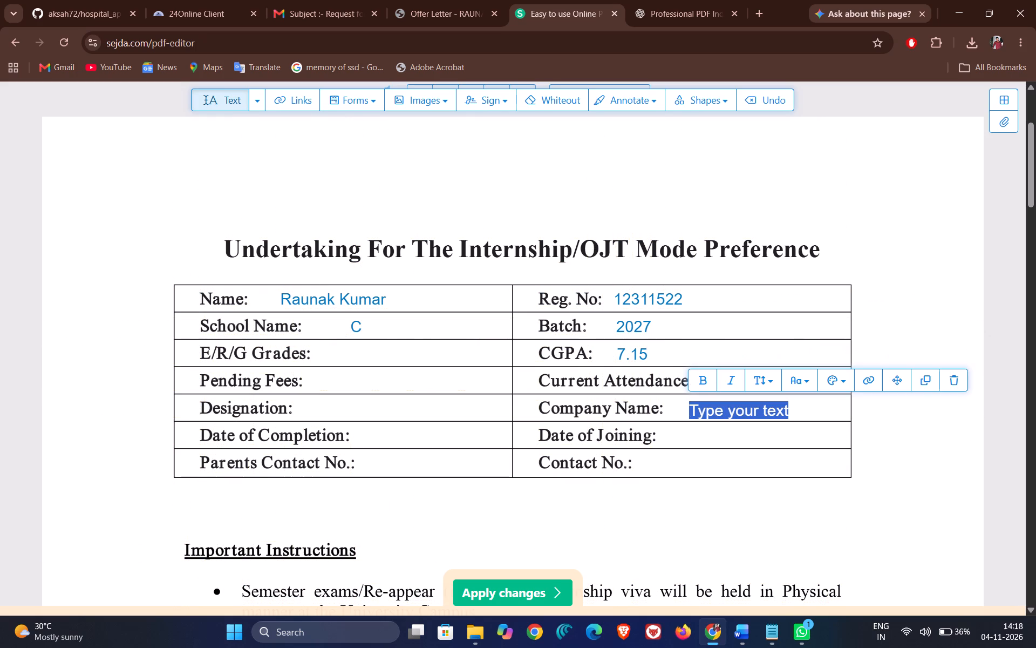
left_click(420, 13)
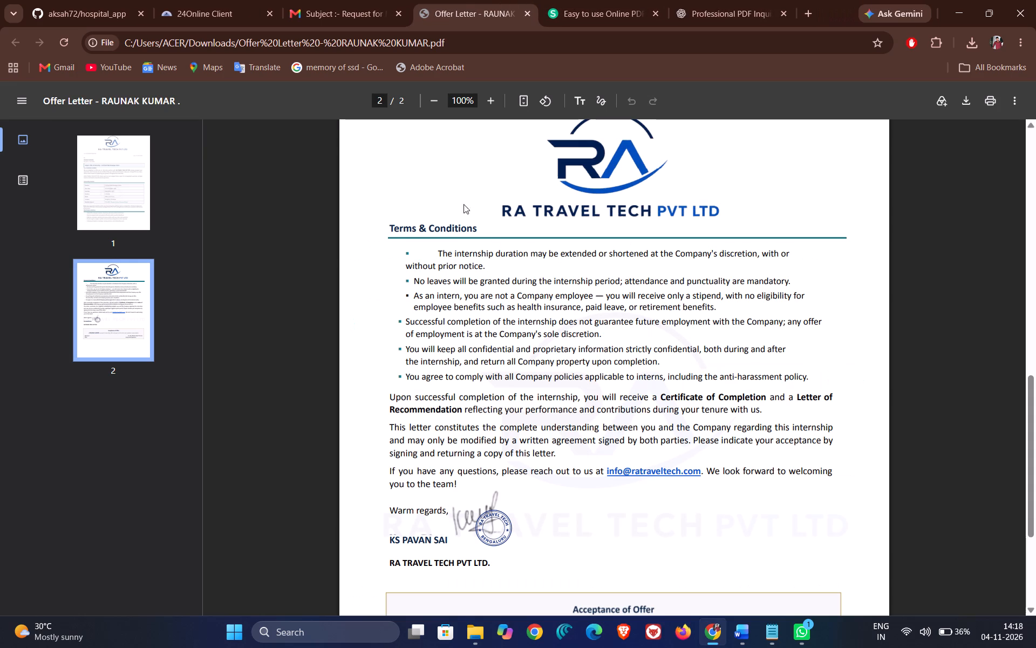
left_click_drag(501, 207, 713, 208)
left_click_drag(713, 208, 562, 220)
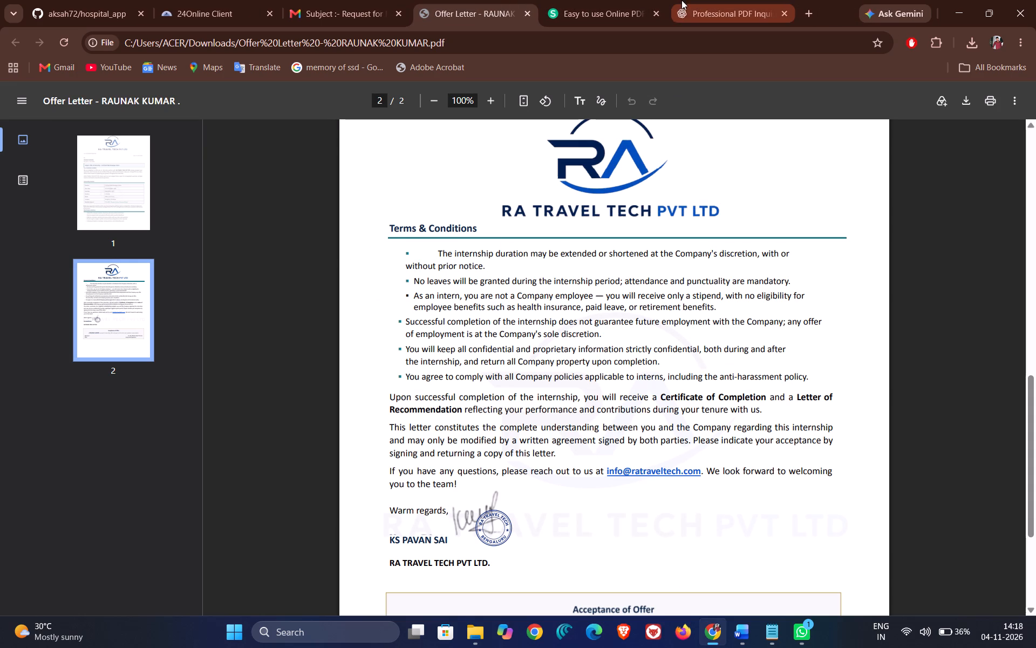
left_click(614, 0)
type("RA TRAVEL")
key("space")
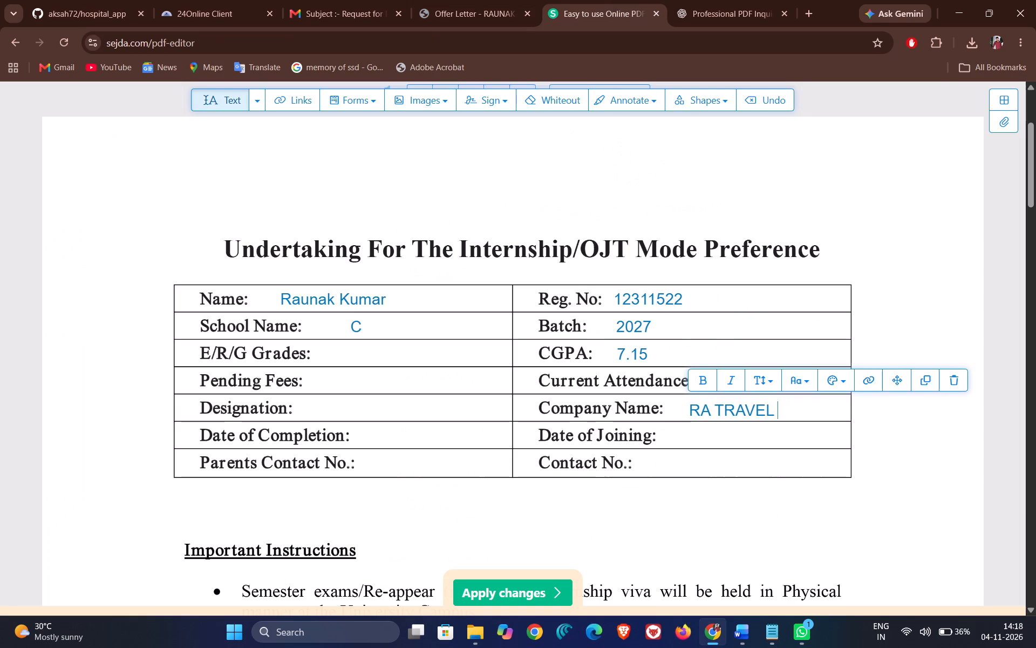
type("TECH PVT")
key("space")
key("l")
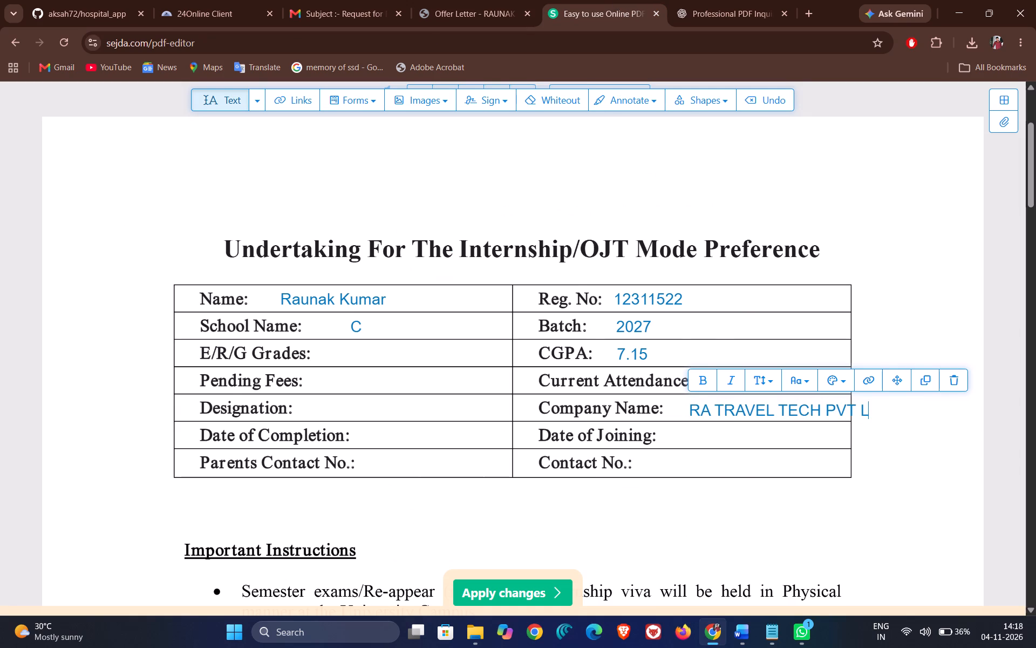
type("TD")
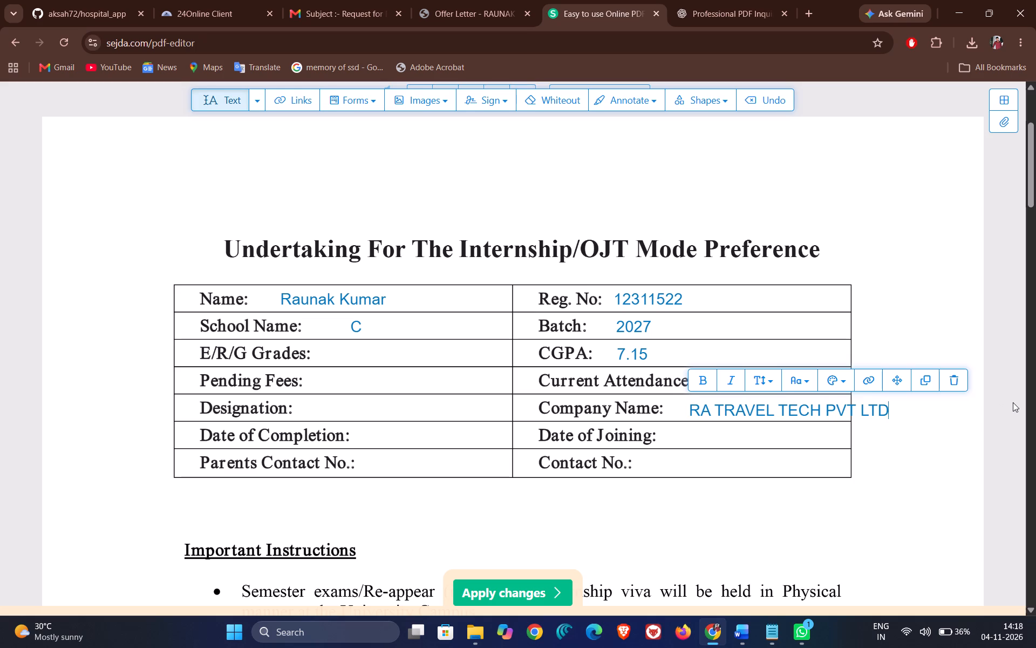
left_click(1013, 402)
Move the company name text directly against the Company Name label.
left_click_drag(834, 409, 813, 409)
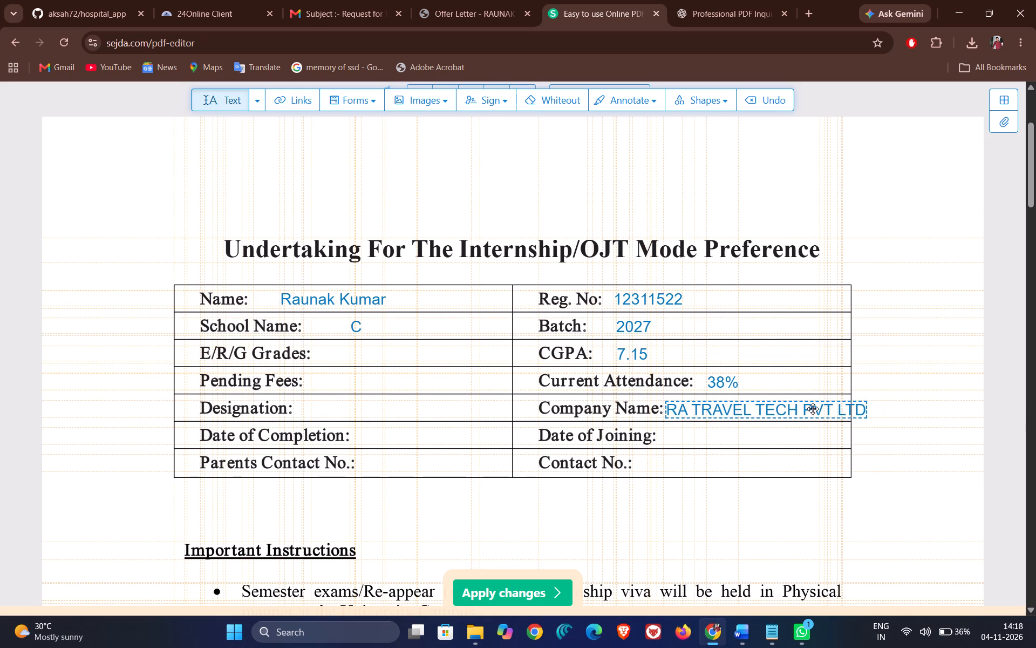
left_click_drag(813, 409, 807, 408)
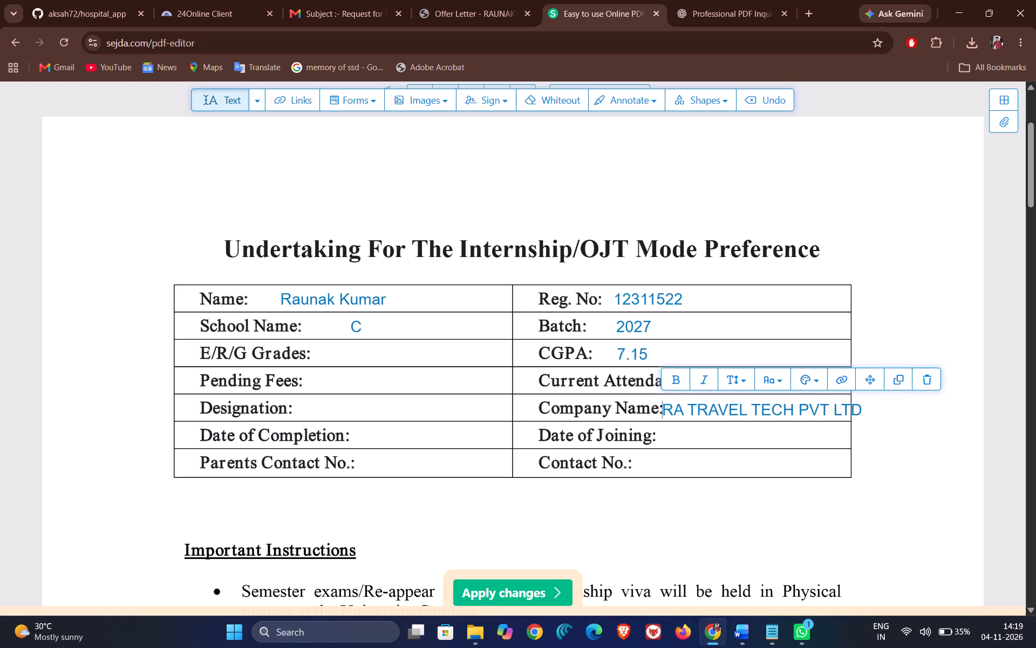
left_click(739, 410)
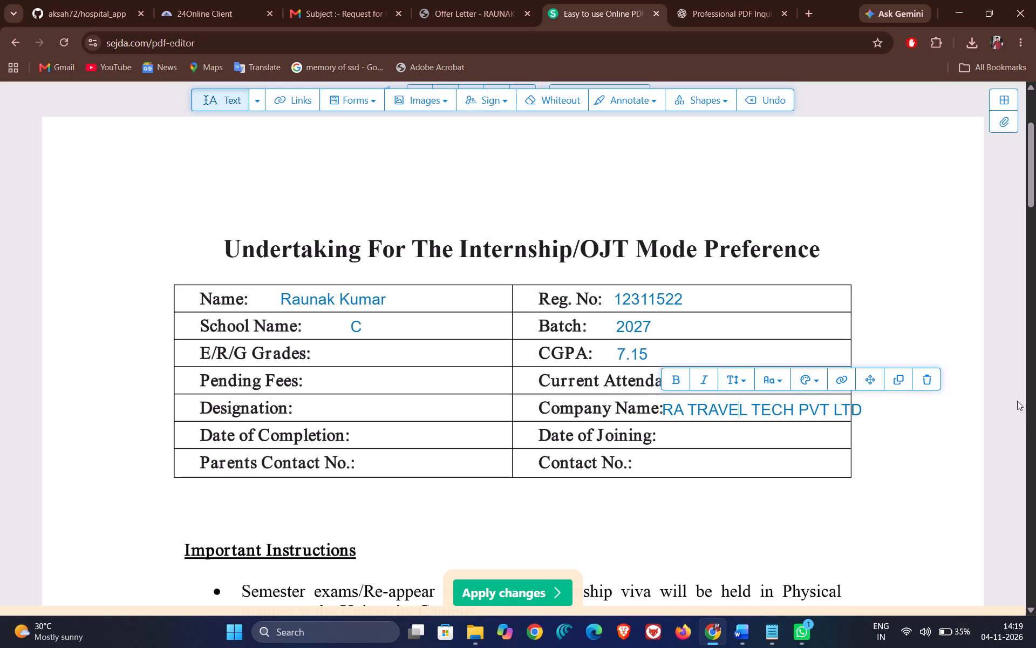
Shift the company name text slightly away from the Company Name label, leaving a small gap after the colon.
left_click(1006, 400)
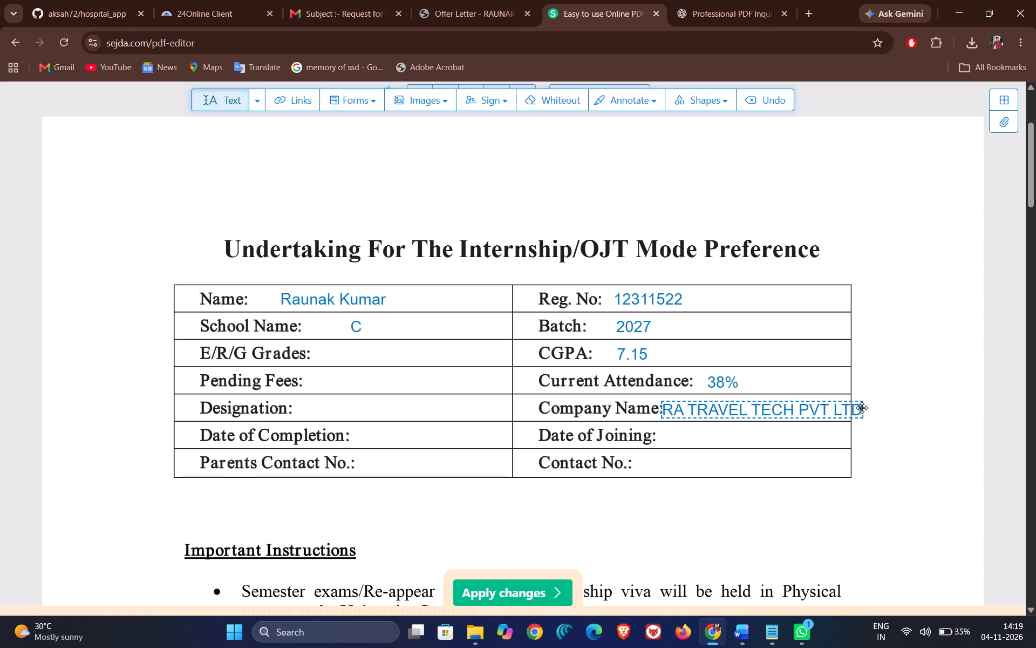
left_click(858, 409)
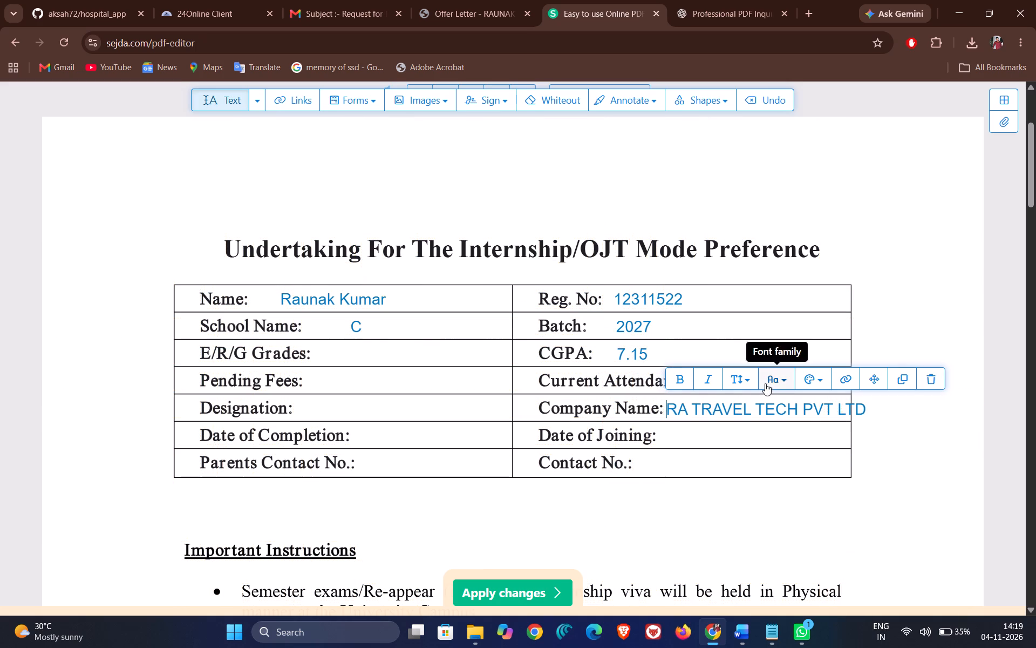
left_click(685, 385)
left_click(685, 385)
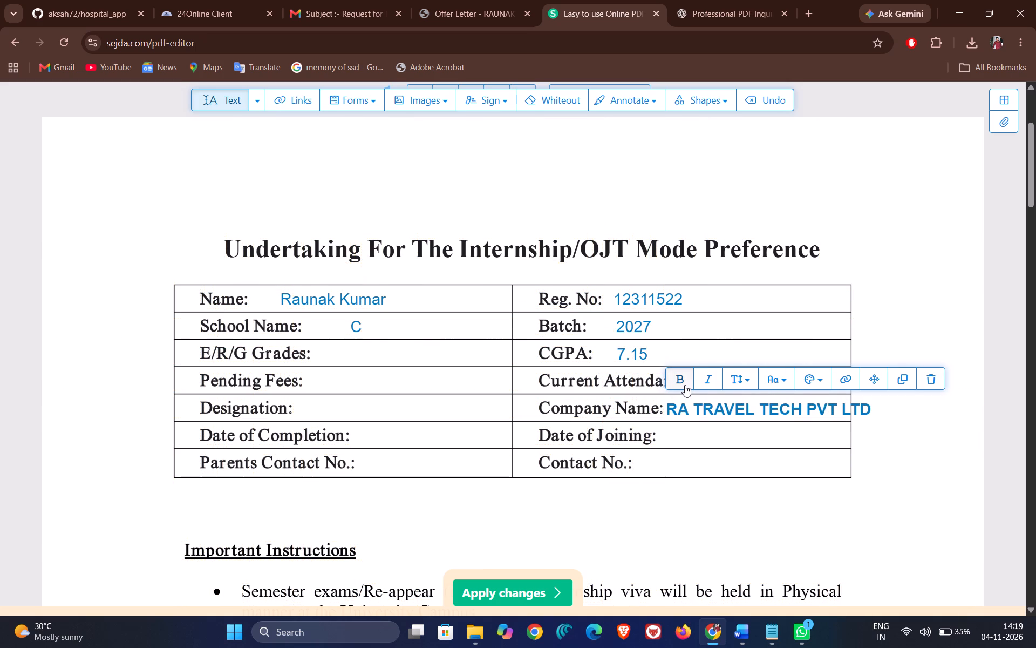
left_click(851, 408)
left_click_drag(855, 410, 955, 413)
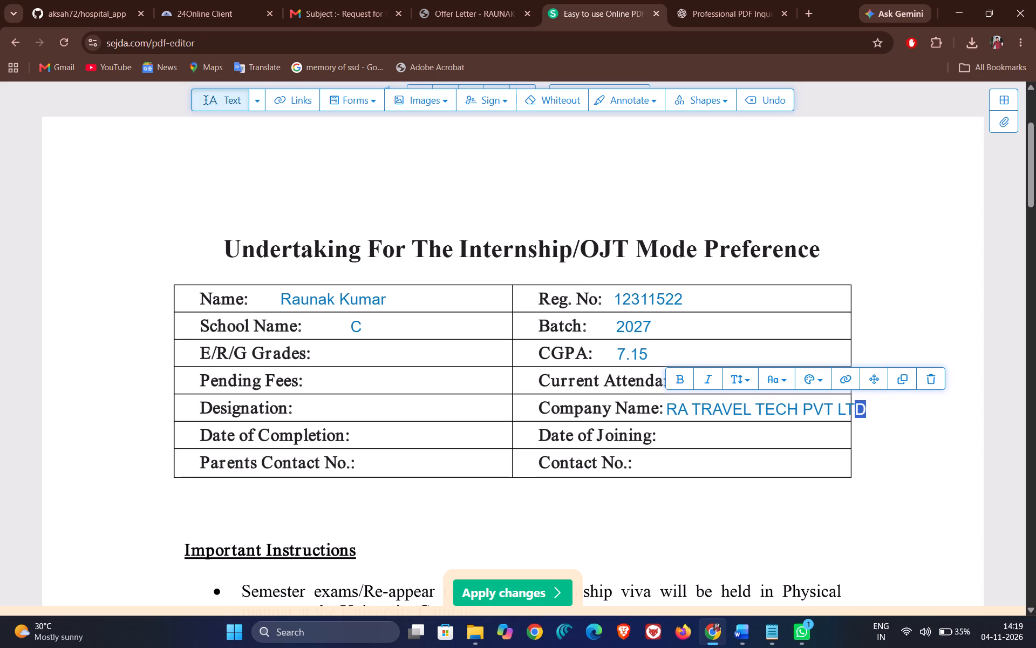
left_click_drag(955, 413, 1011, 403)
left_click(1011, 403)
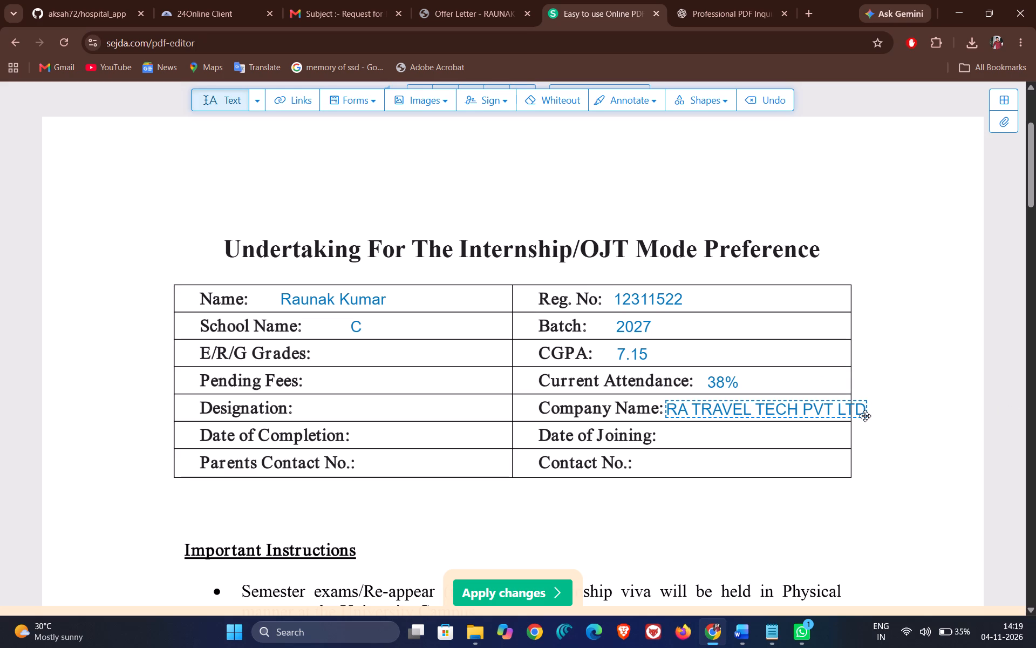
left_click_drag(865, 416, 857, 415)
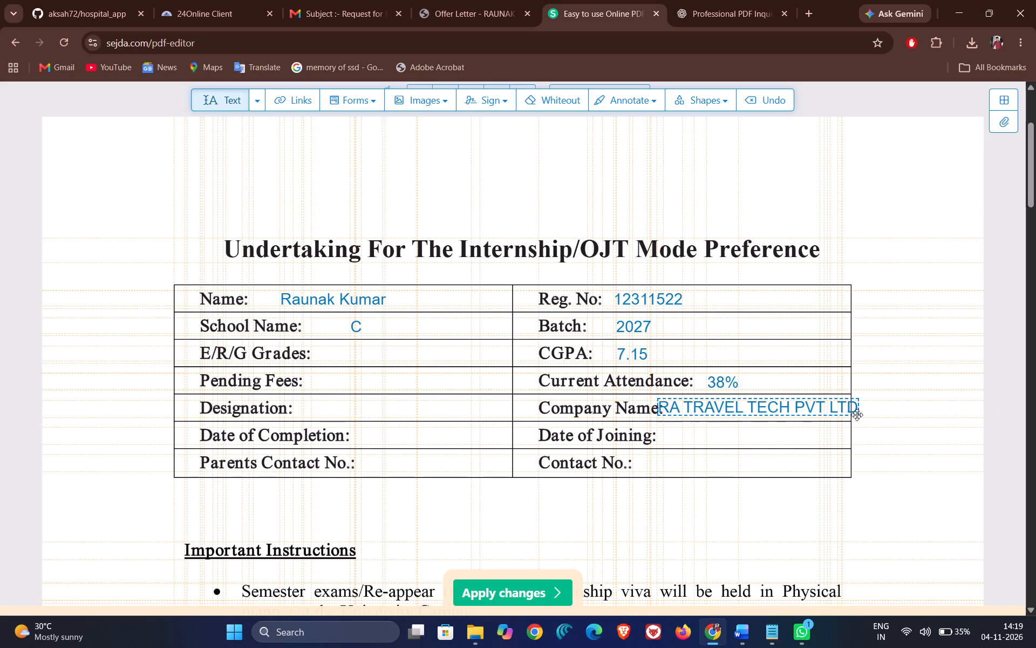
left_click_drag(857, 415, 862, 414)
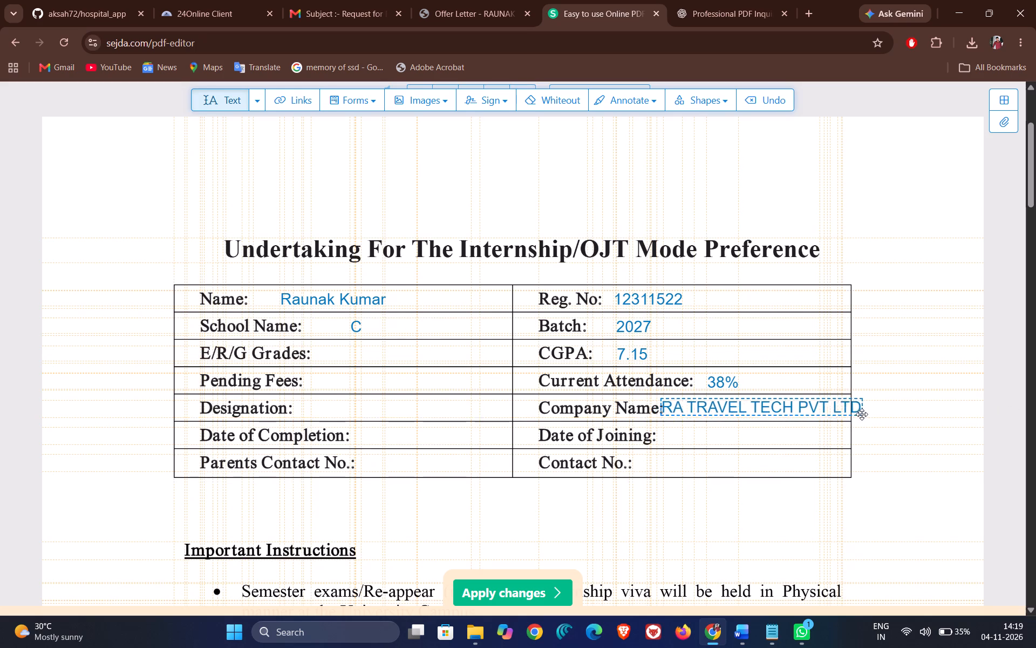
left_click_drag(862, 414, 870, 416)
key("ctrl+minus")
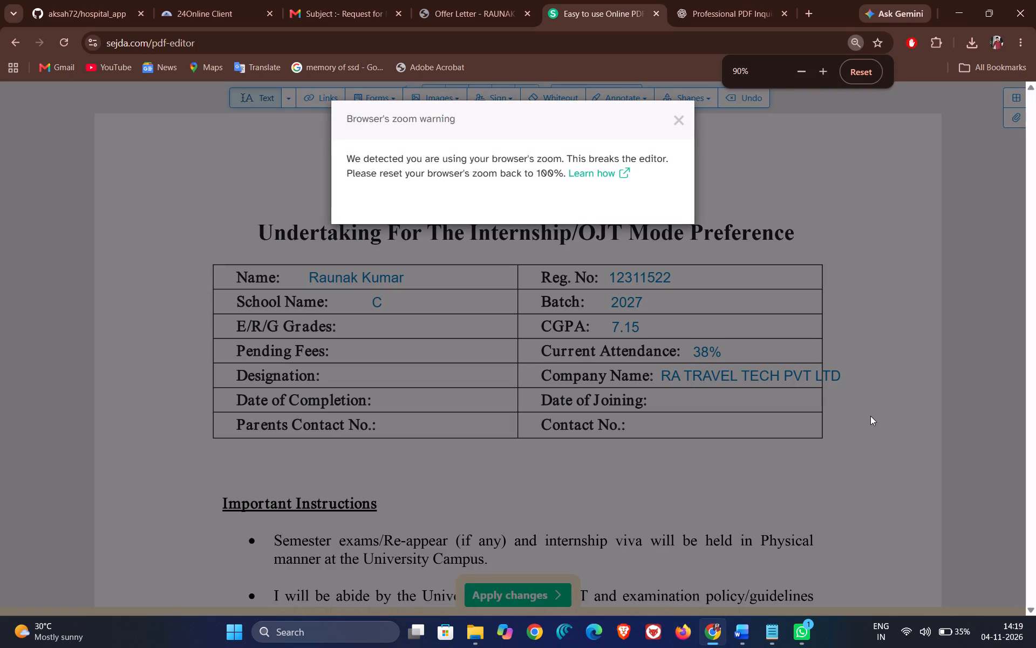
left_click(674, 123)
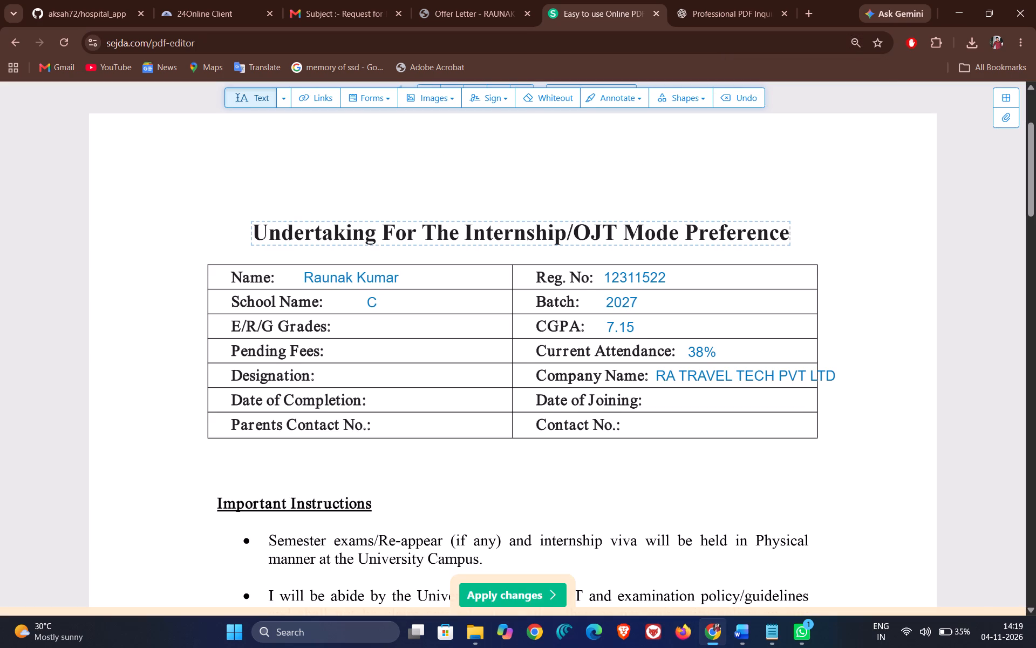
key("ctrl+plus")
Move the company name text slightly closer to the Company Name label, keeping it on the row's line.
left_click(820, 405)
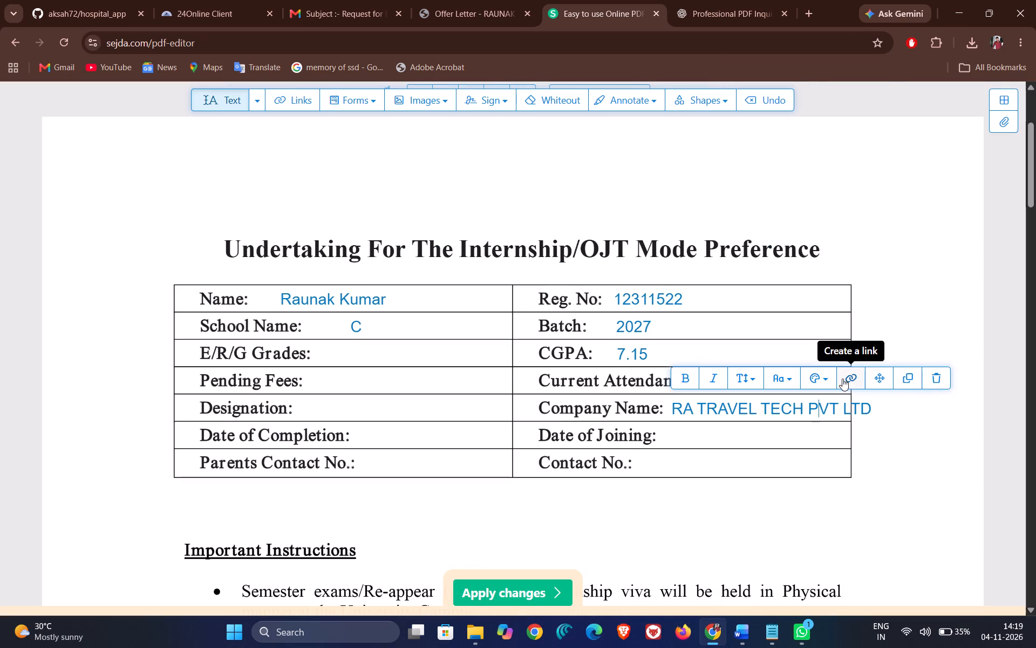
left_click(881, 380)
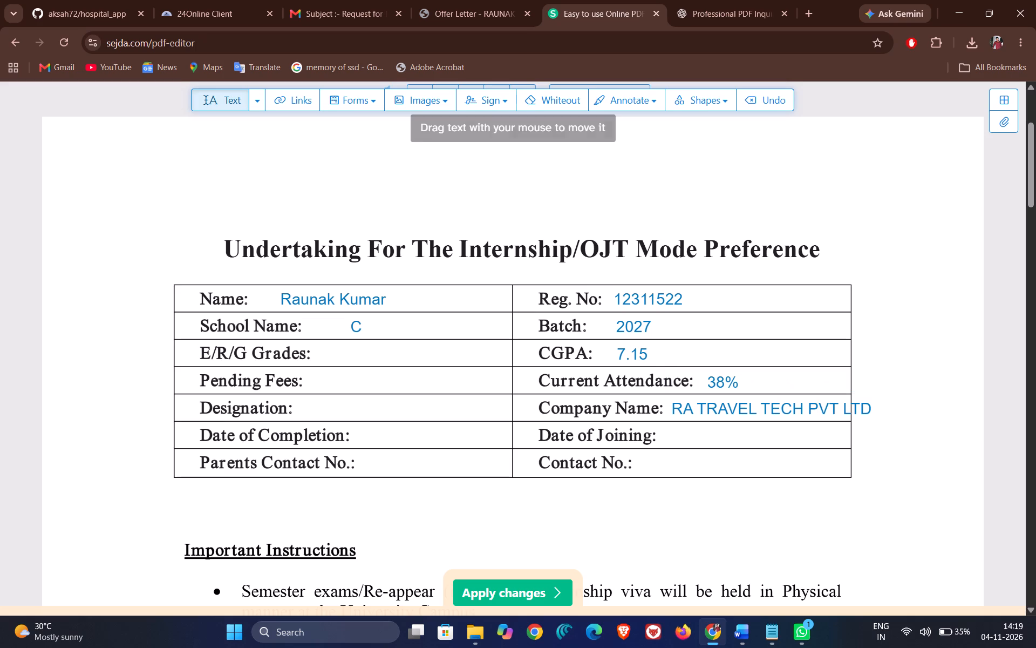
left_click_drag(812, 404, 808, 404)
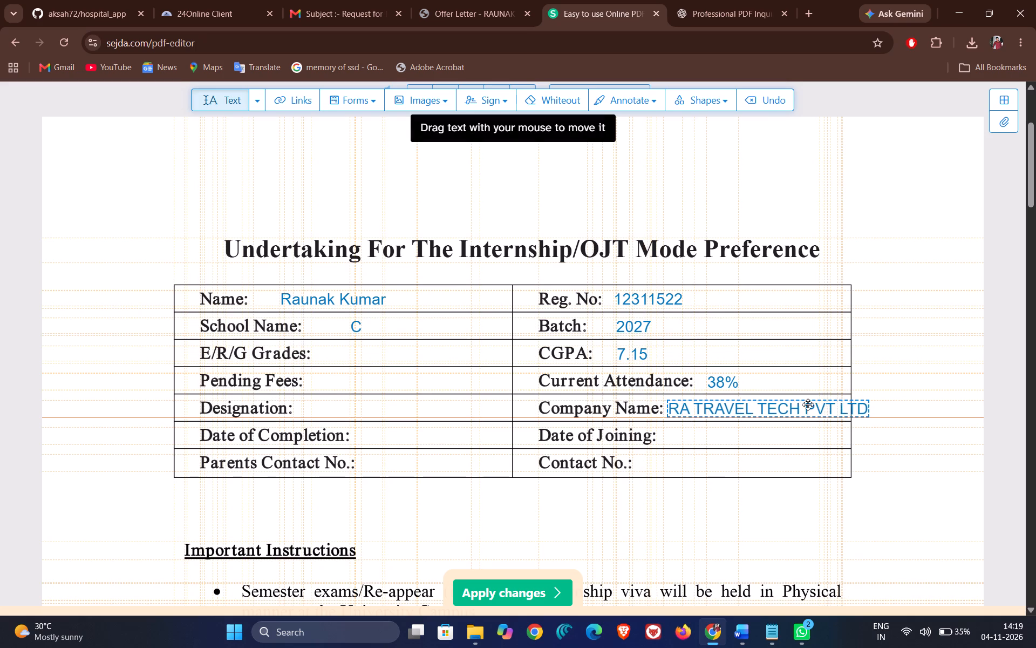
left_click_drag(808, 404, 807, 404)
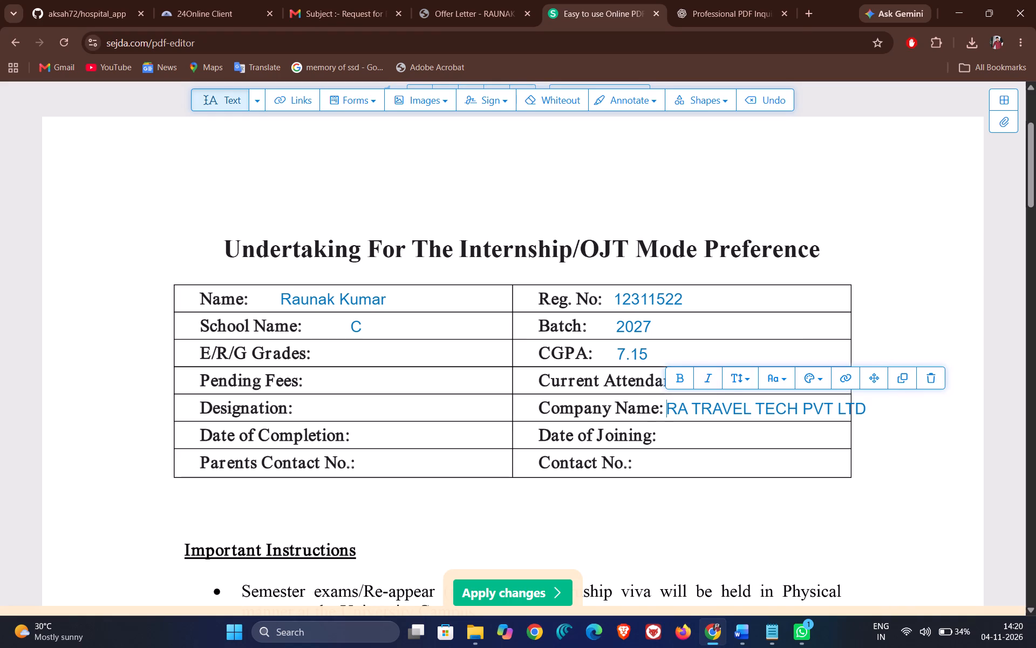
Shift the company name text directly against the Company Name label's colon to reduce its overhang past the cell border.
left_click(1027, 397)
scroll(937, 382, "down", 3)
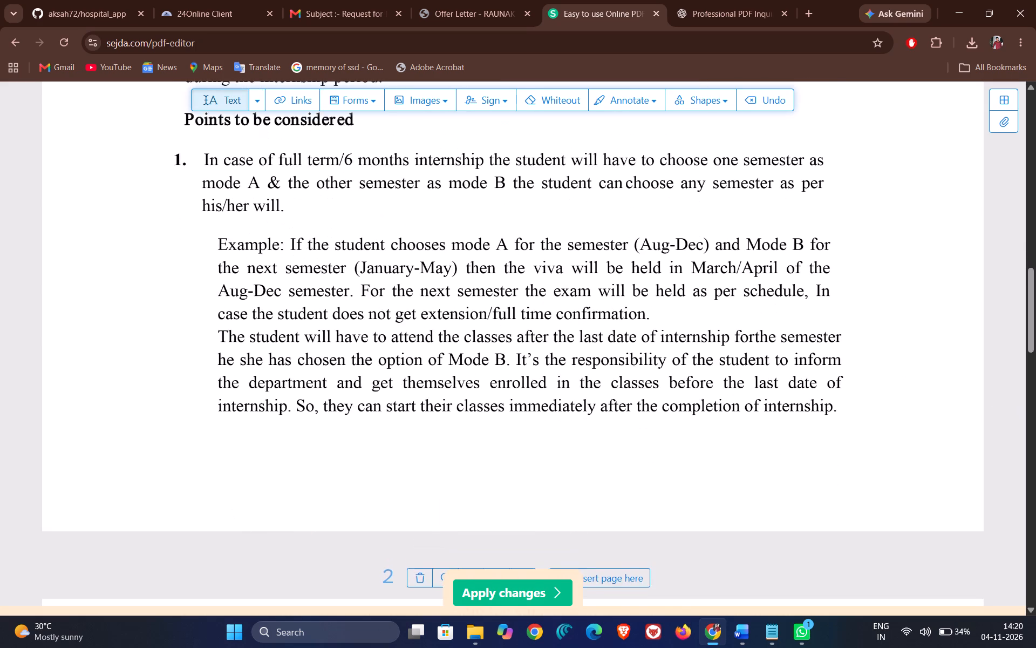
scroll(919, 428, "up", 6)
scroll(996, 413, "down", 2)
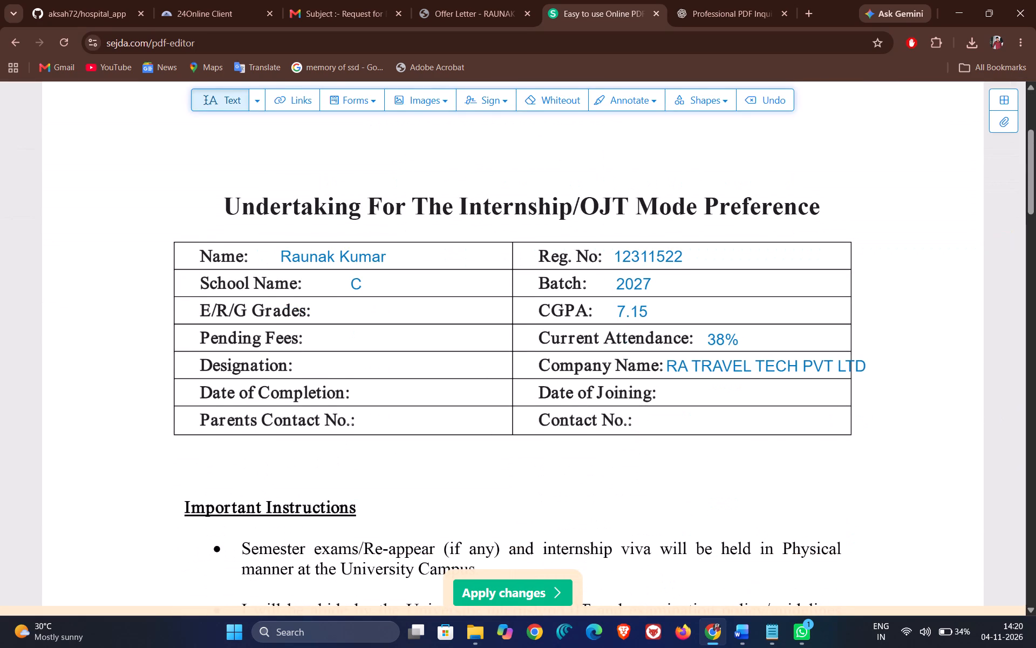
left_click(988, 370)
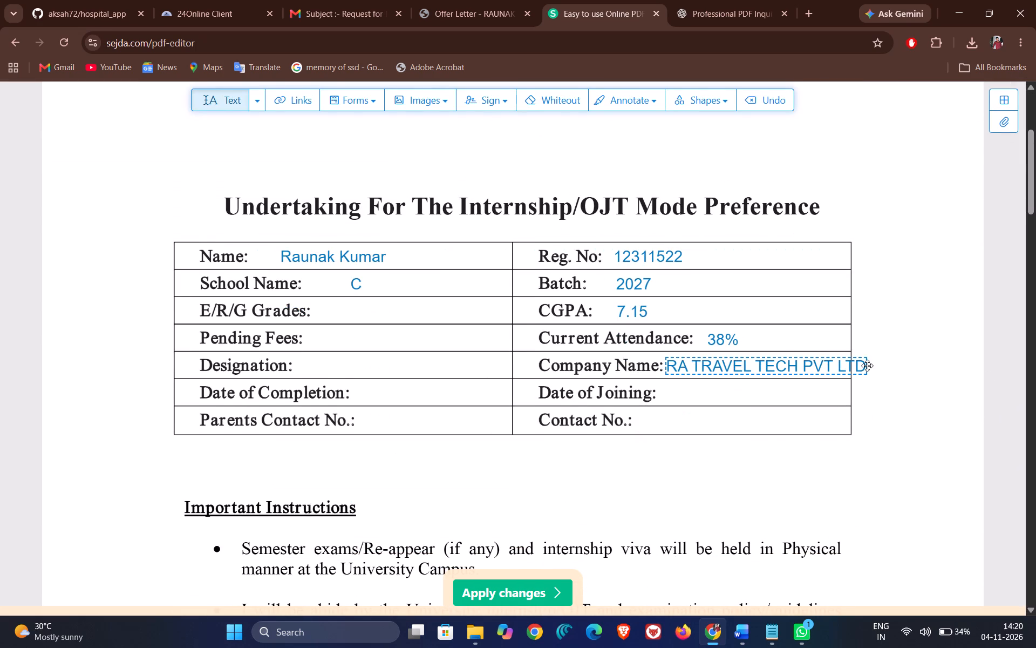
left_click(865, 366)
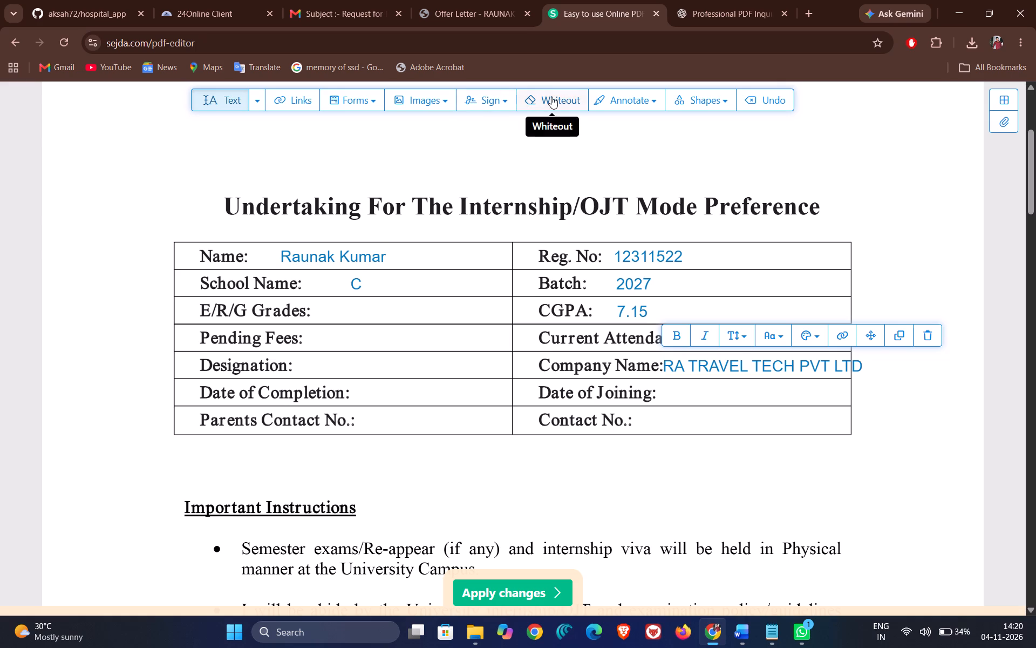
Start a new text entry in the Date of Joining cell, just after its label.
left_click(724, 101)
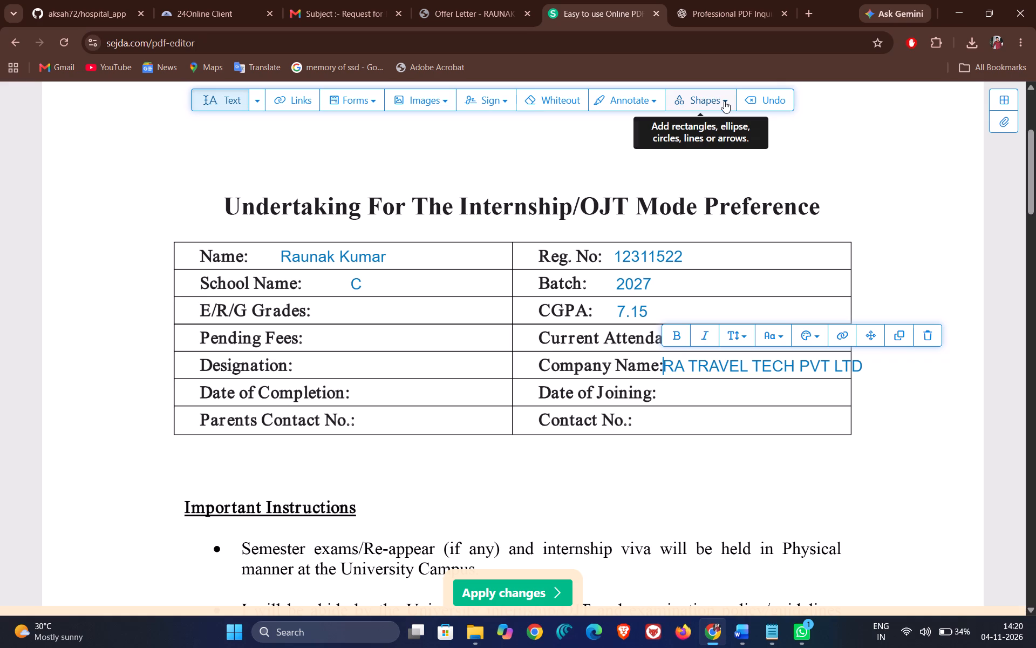
left_click(224, 94)
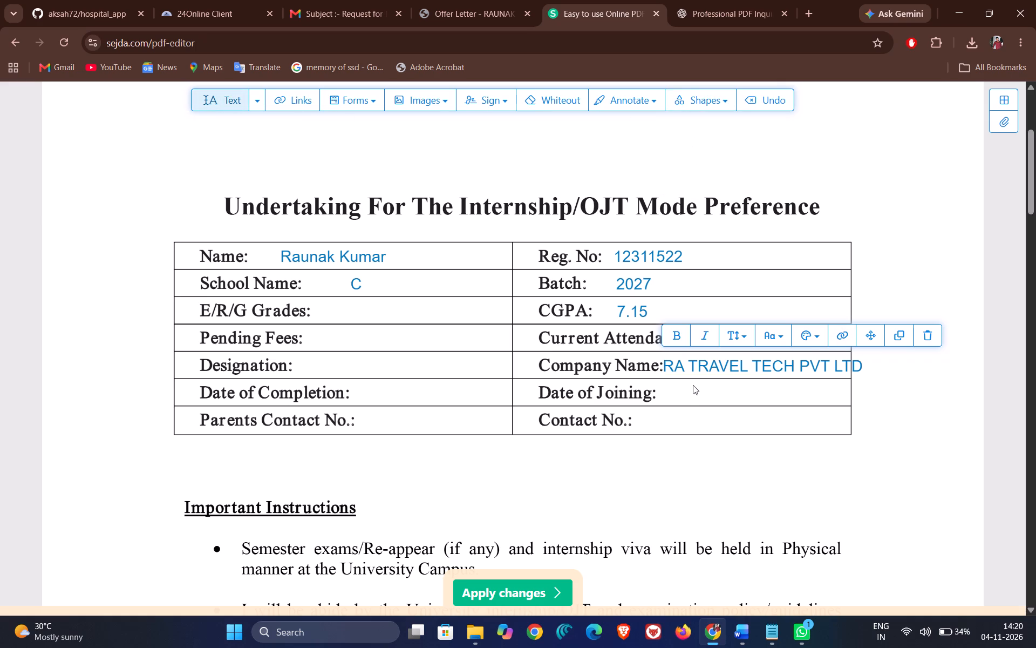
left_click(685, 394)
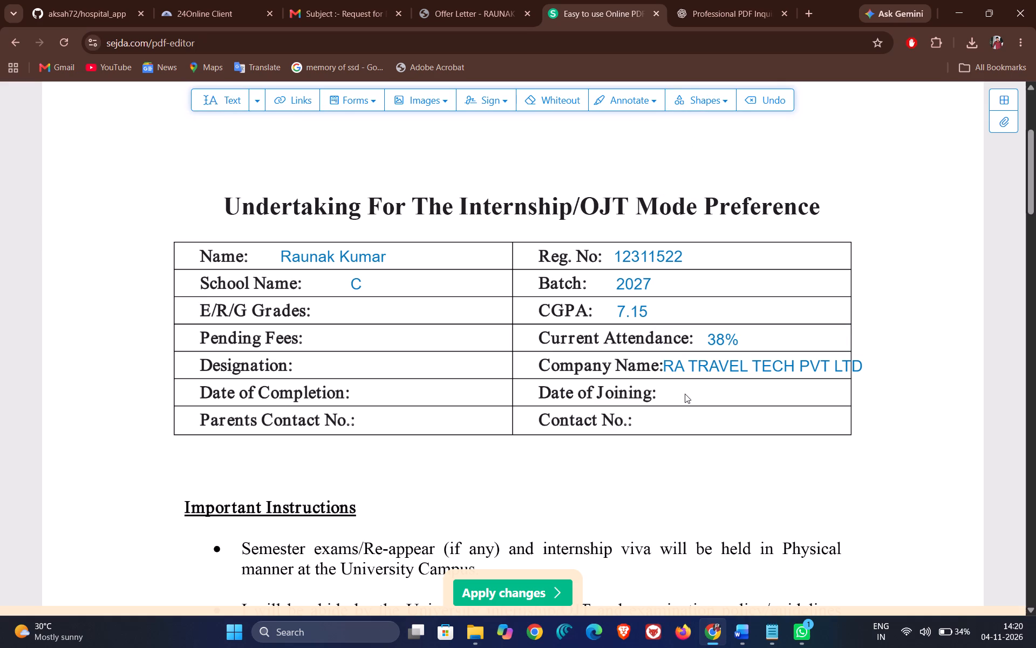
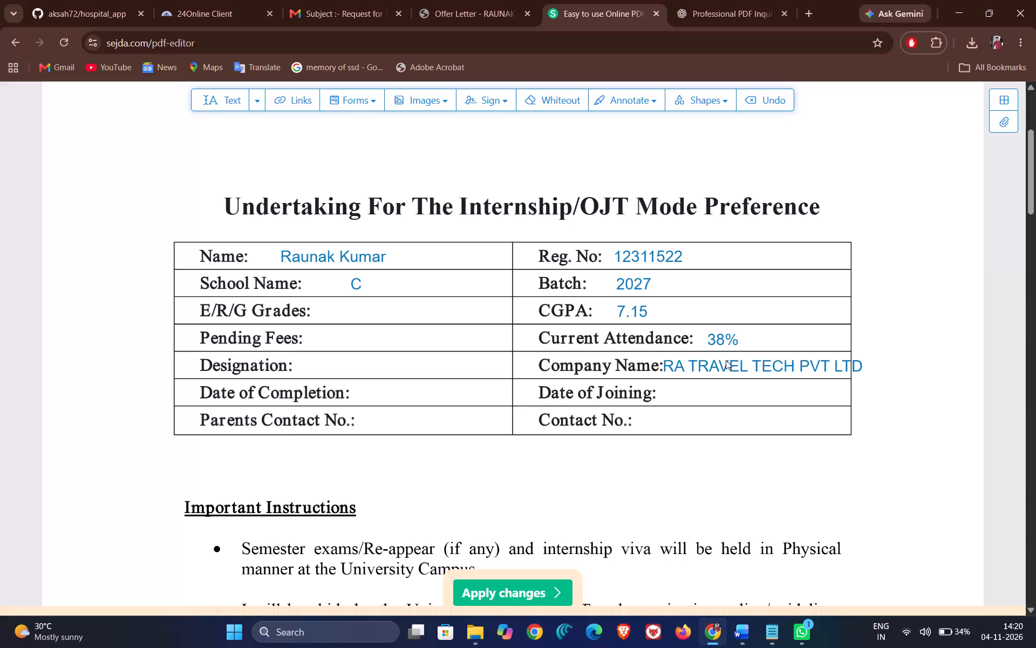
Start a new text entry with the Text tool for the Parents Contact No. row of the undertaking table.
left_click(378, 417)
left_click(224, 107)
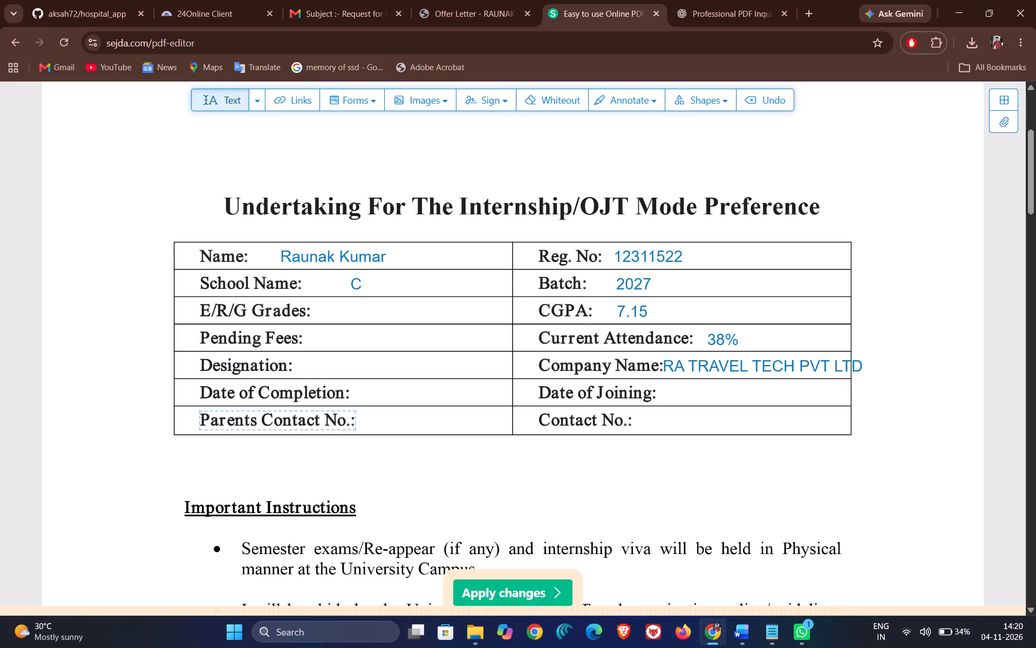
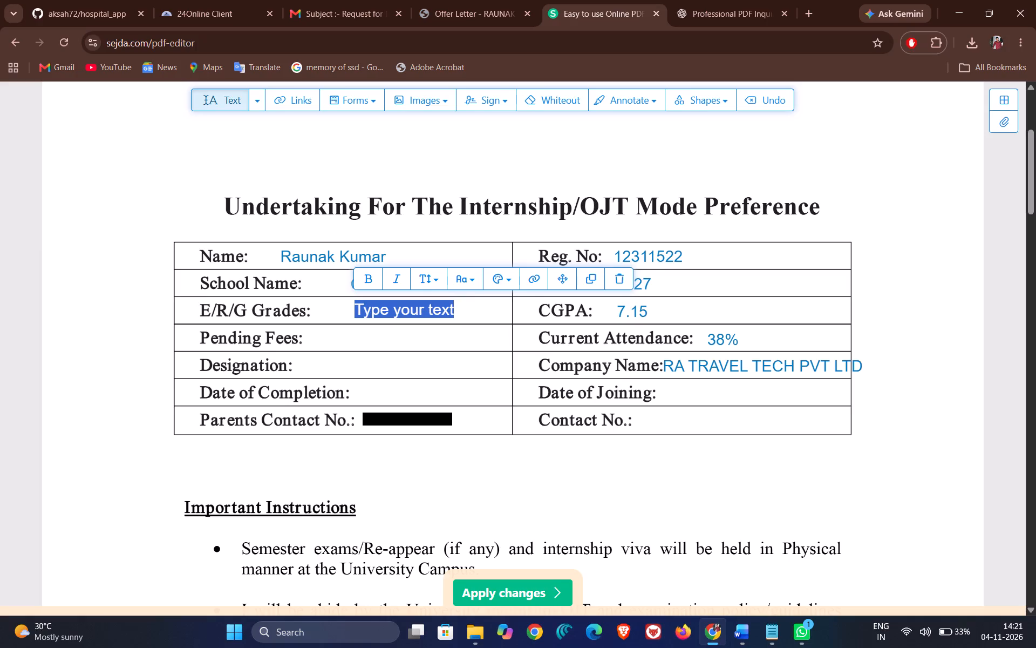
Enter R as the grade in the E/R/G Grades row.
key("r")
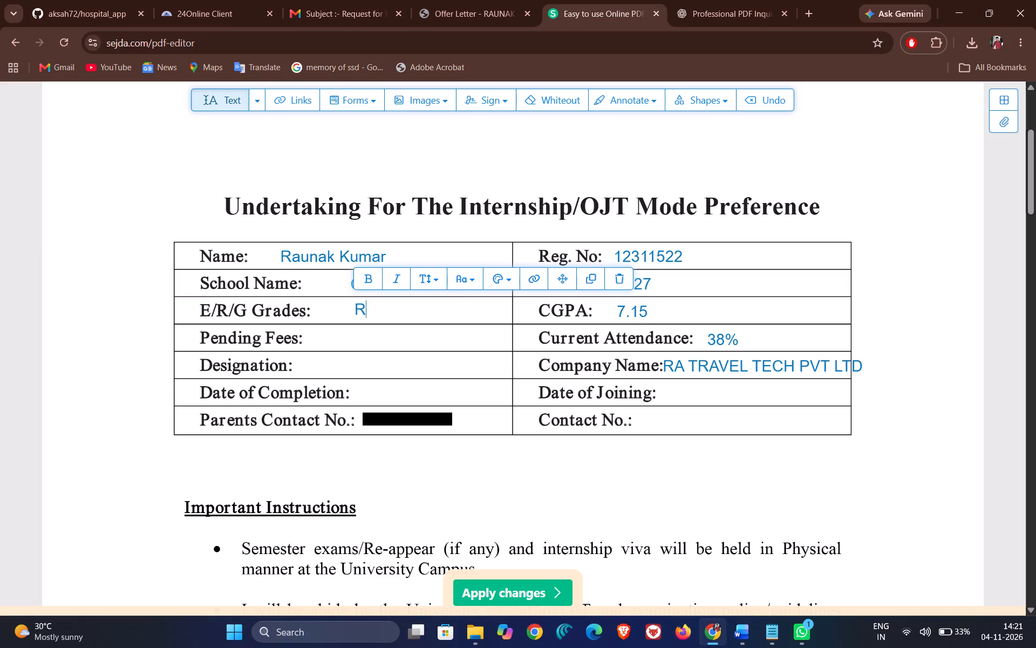
Add the value 0 to the Pending Fees row and align it with the row's label.
left_click(352, 345)
left_click_drag(363, 345, 348, 336)
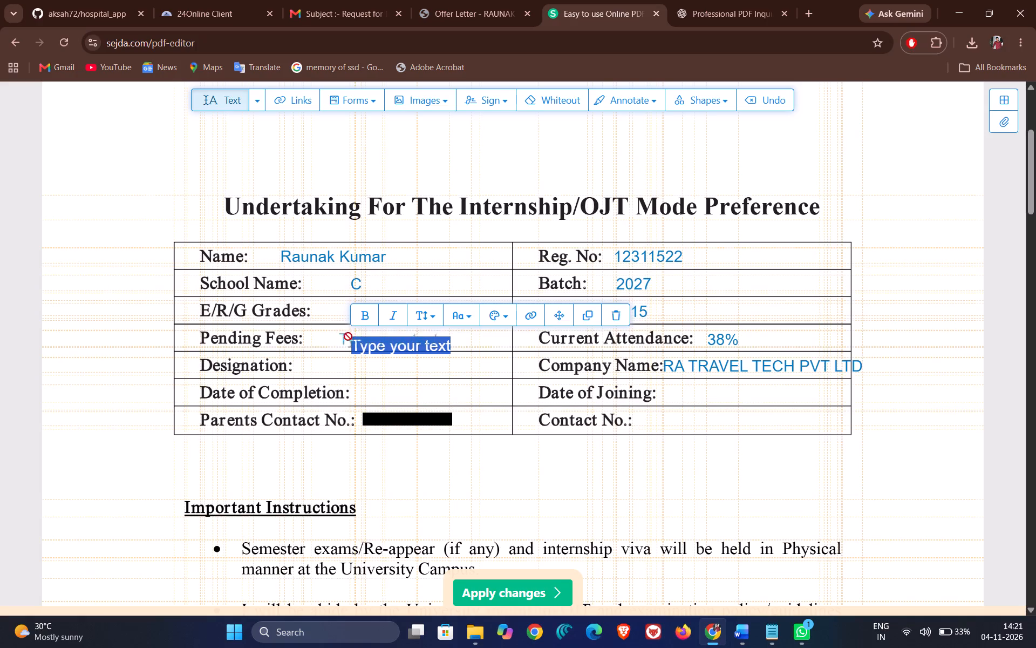
left_click_drag(348, 336, 331, 334)
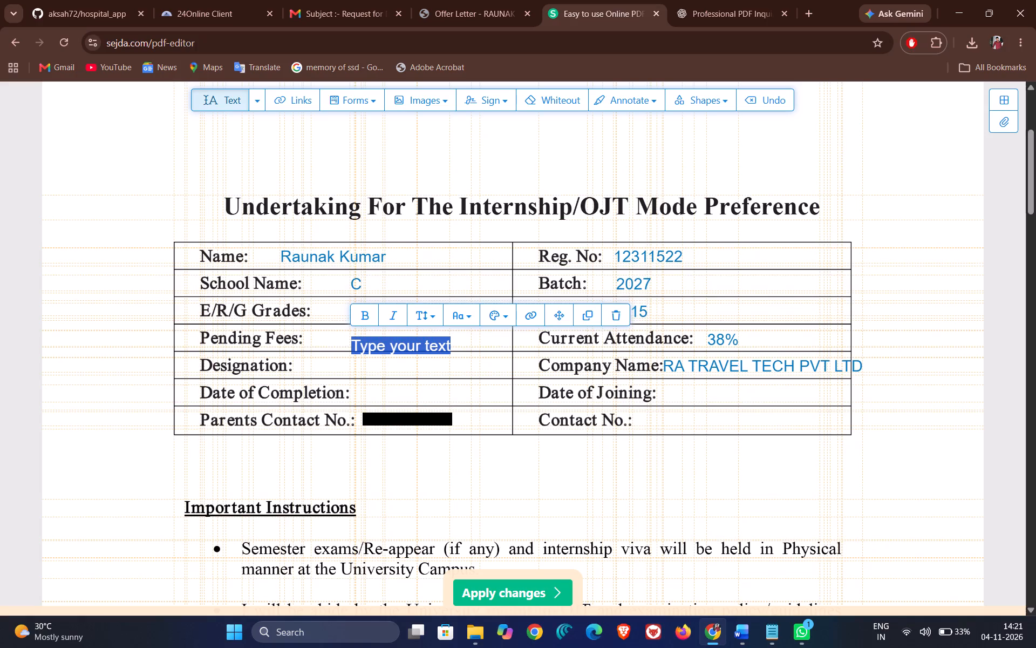
key("0")
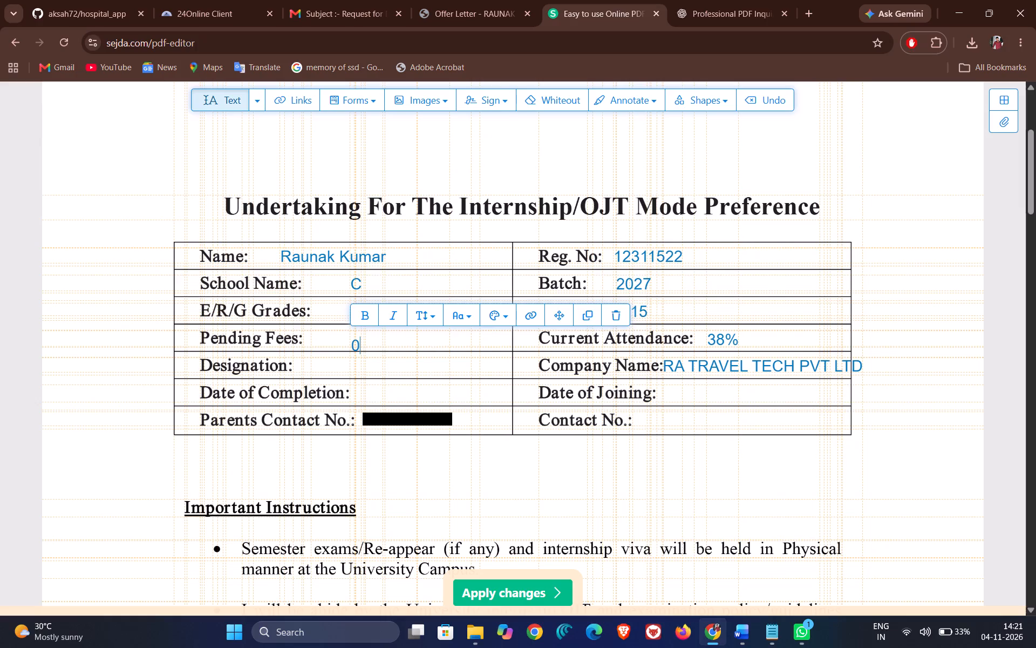
left_click(355, 347)
left_click(982, 240)
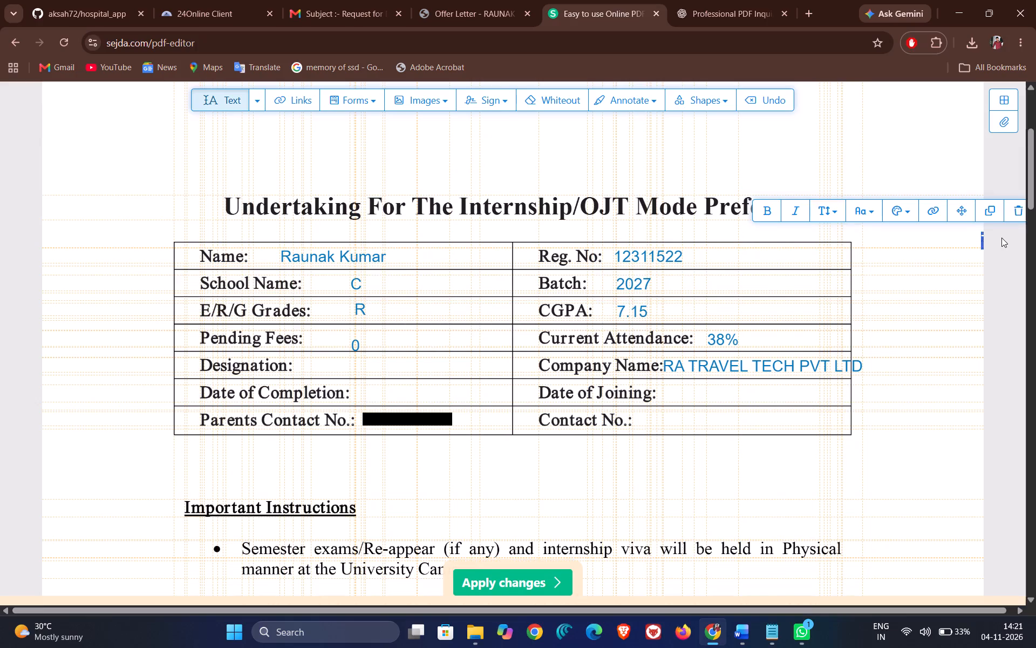
left_click(1001, 238)
left_click_drag(356, 348, 353, 342)
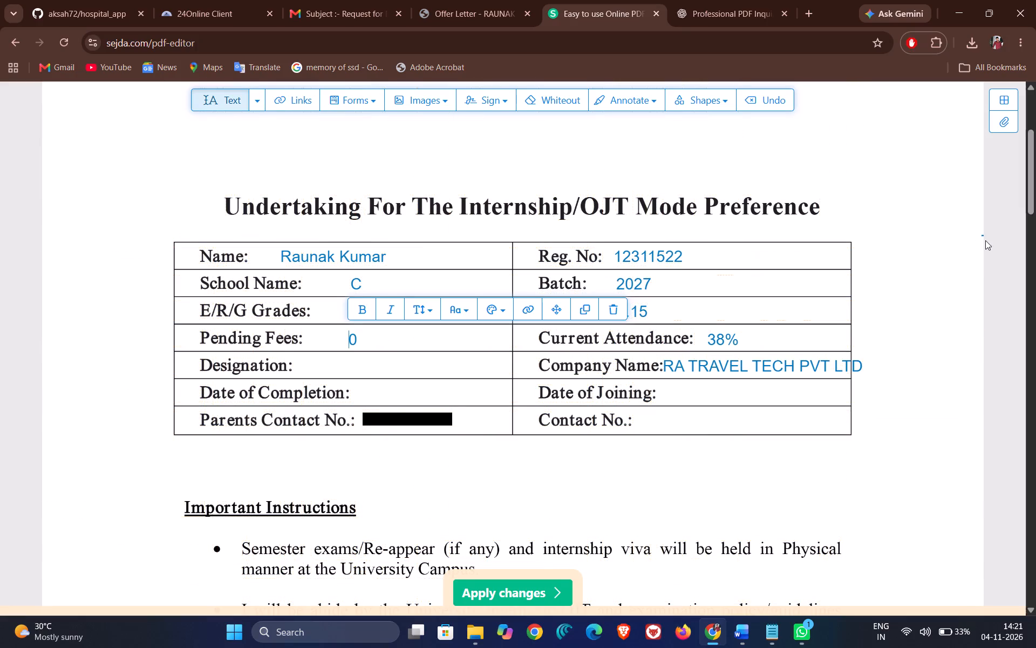
Delete the stray placeholder text box in the page margin beside the table.
left_click_drag(982, 237, 907, 235)
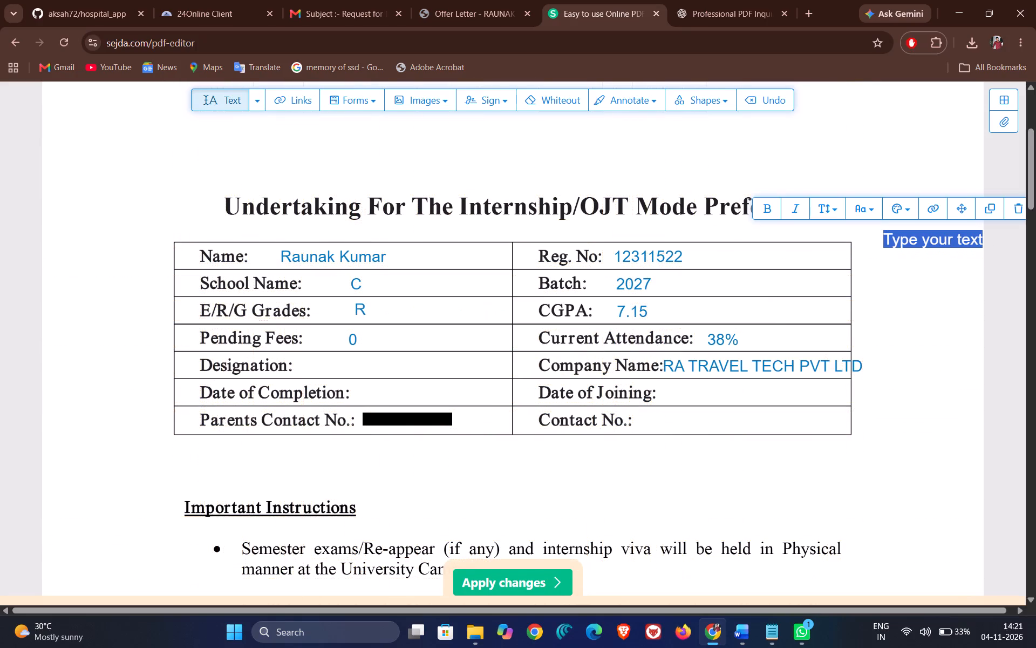
left_click(1017, 206)
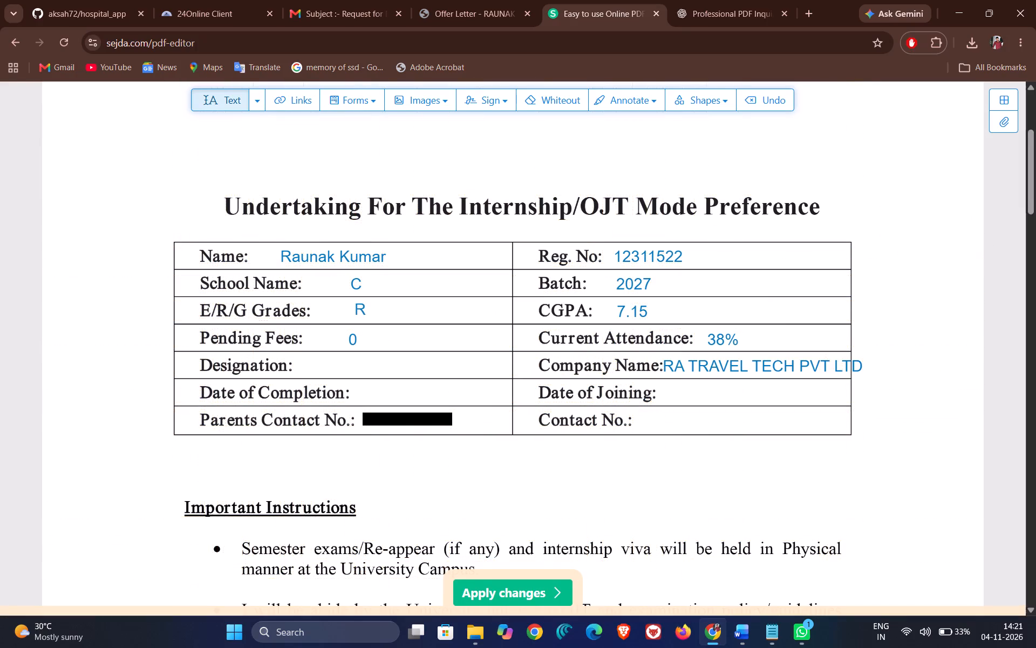
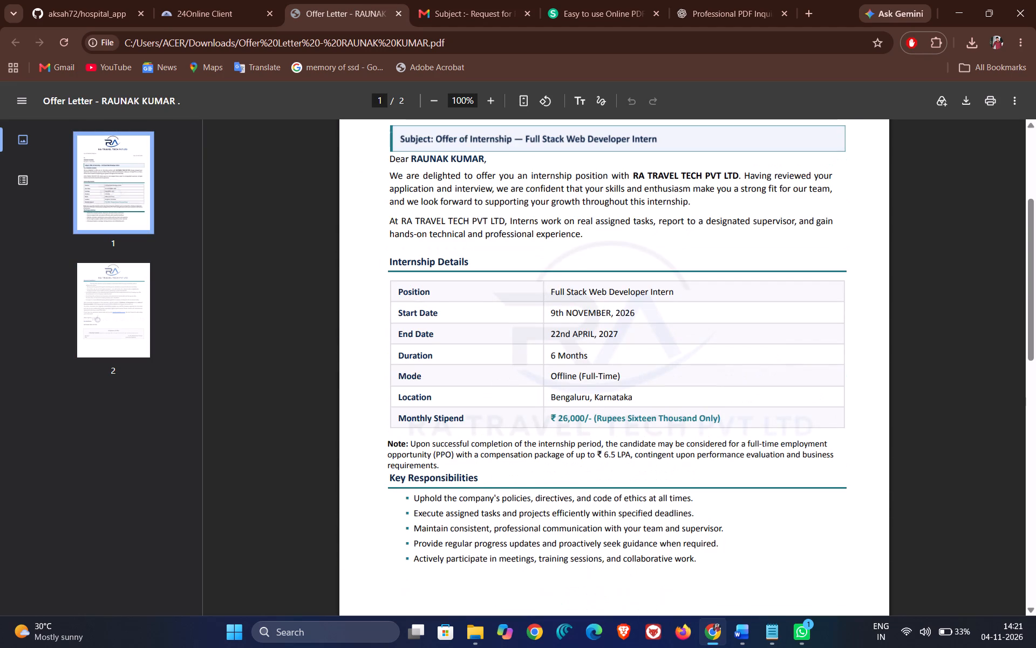
Copy the position "Full Stack Web Developer Intern" from the offer letter into the undertaking's Designation row.
left_click_drag(551, 293, 611, 292)
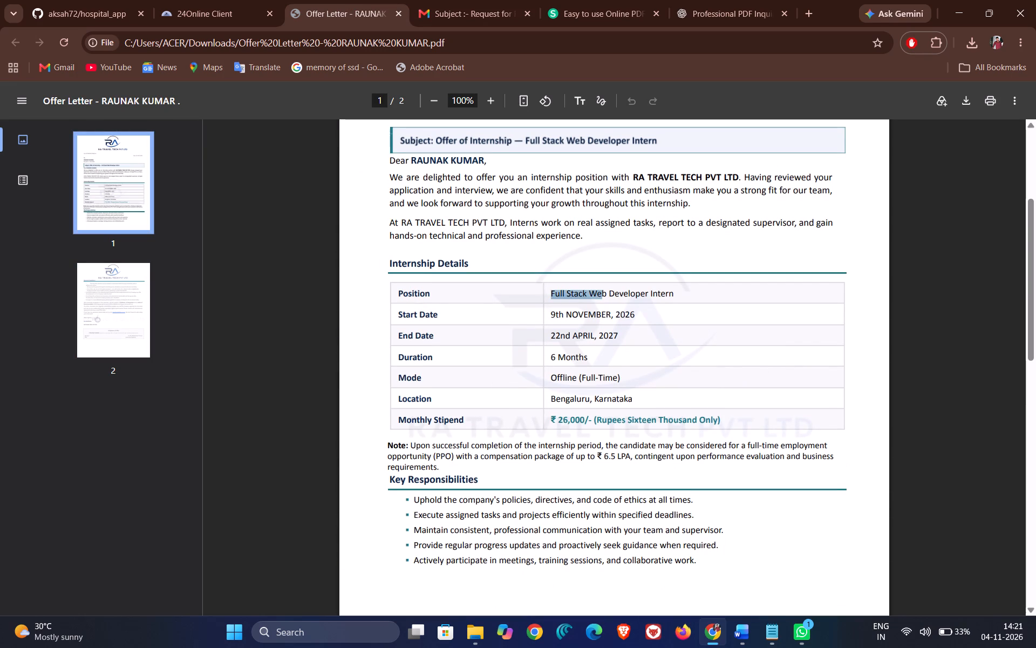
left_click_drag(611, 292, 676, 292)
key("ctrl+c")
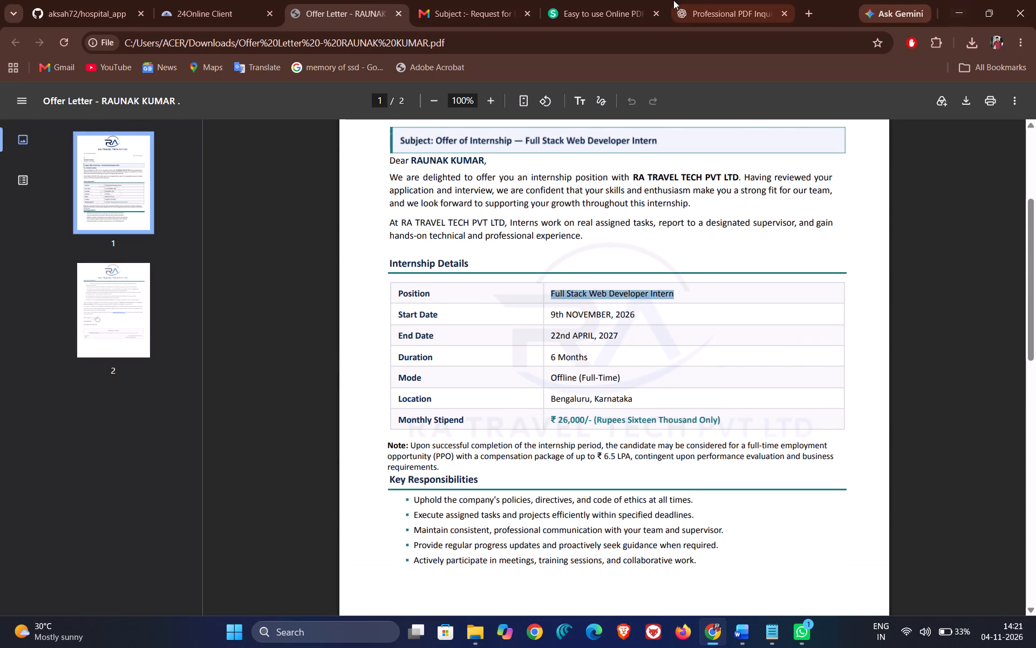
left_click(590, 0)
key("ctrl+v")
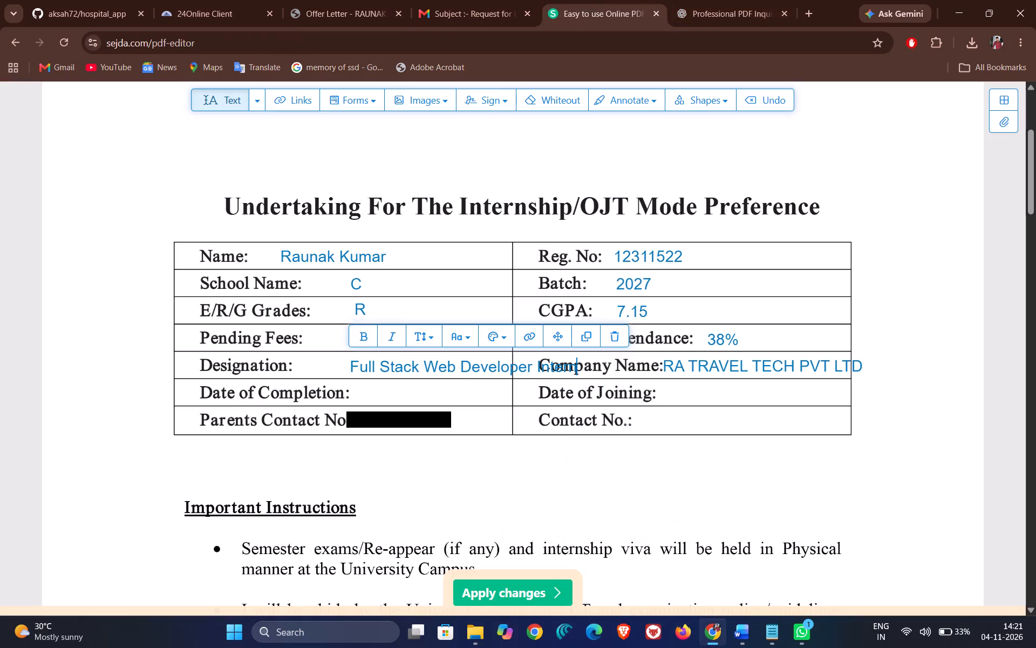
Move the "Full Stack Web Developer Intern" text to directly after the Designation label, clear of the Company Name label and level with its row.
left_click_drag(446, 369, 398, 374)
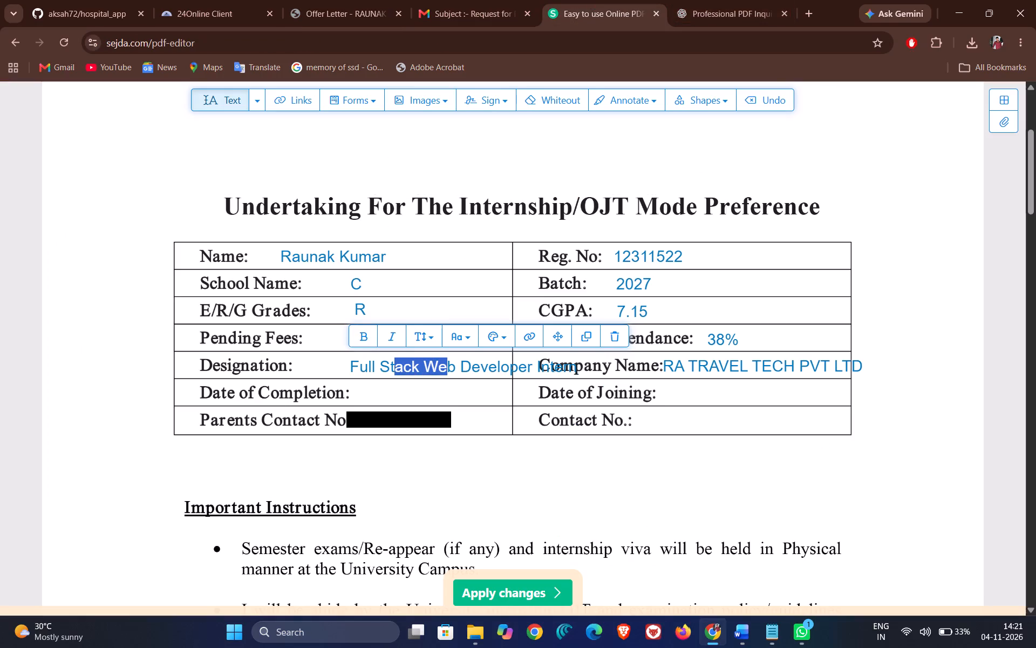
left_click(999, 319)
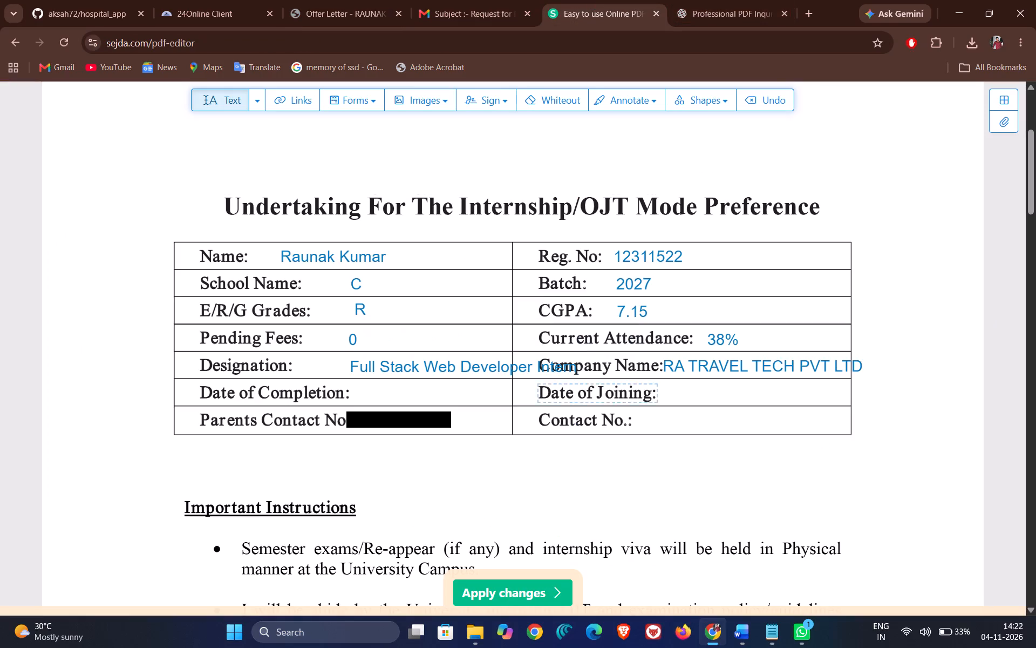
left_click_drag(500, 364, 444, 366)
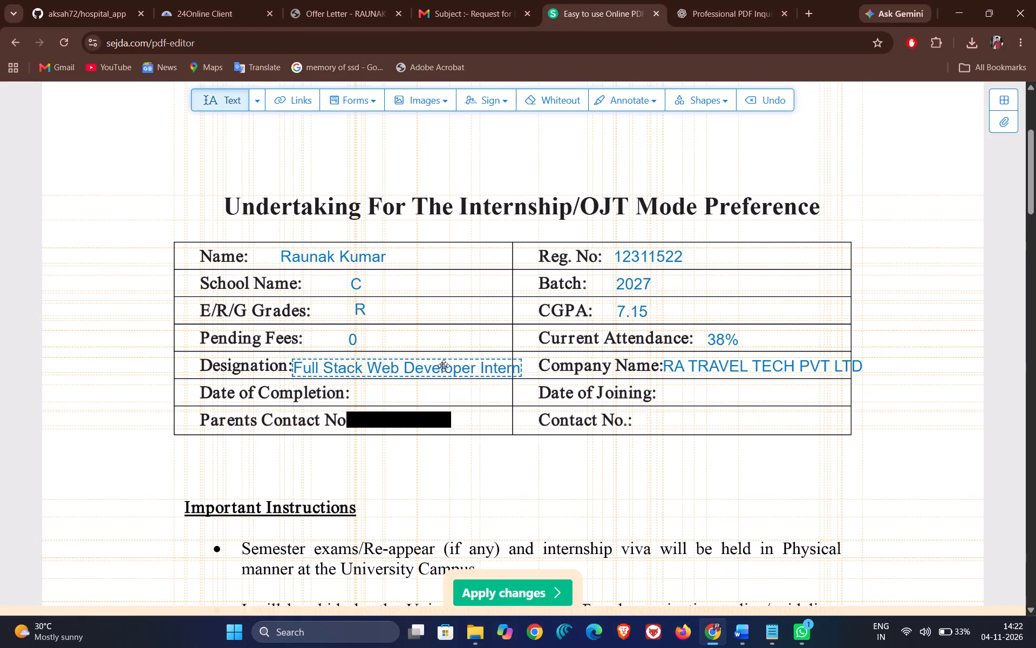
left_click_drag(444, 366, 445, 364)
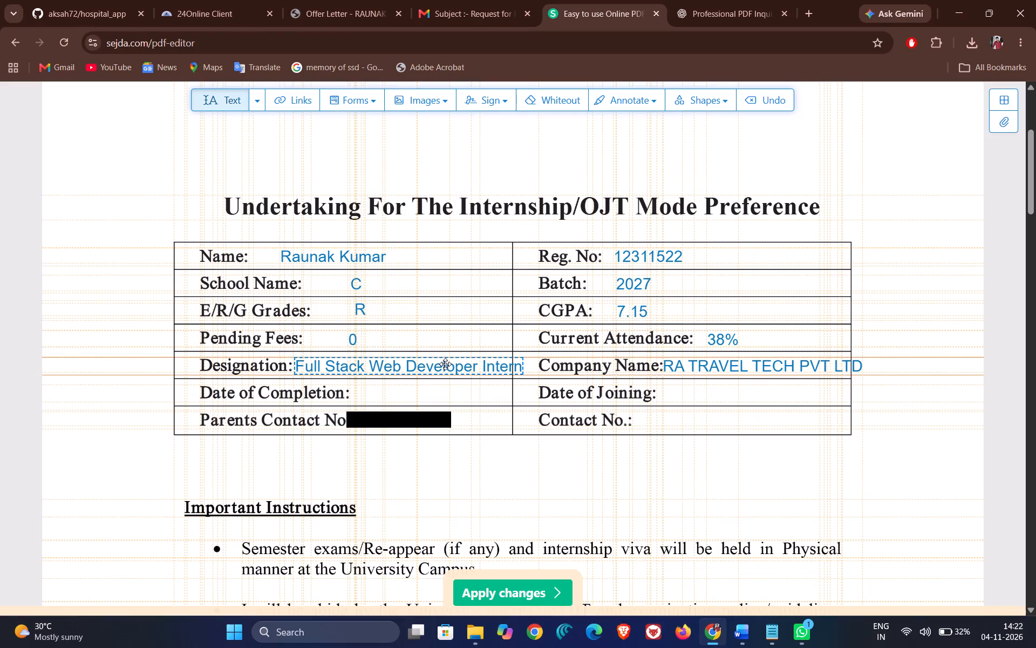
left_click_drag(445, 364, 444, 364)
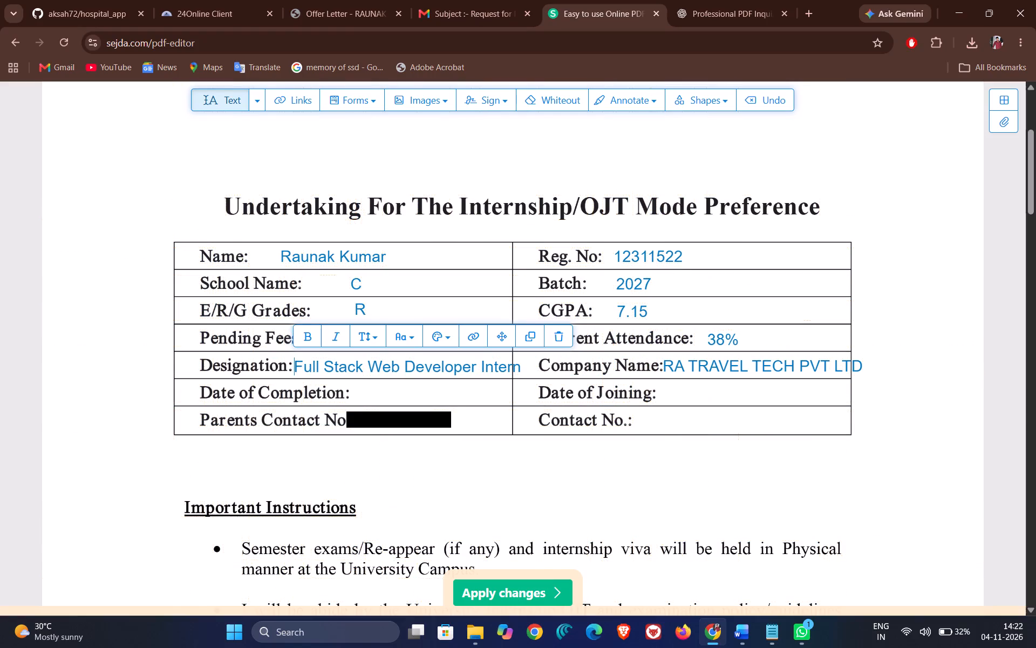
left_click(503, 368)
left_click(497, 334)
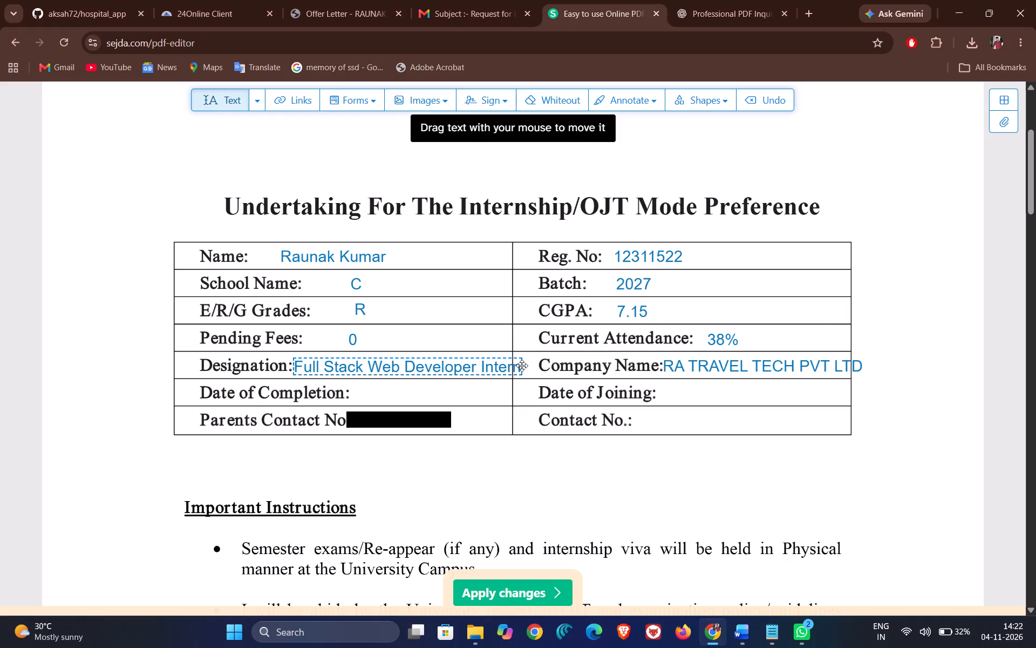
left_click_drag(522, 366, 523, 366)
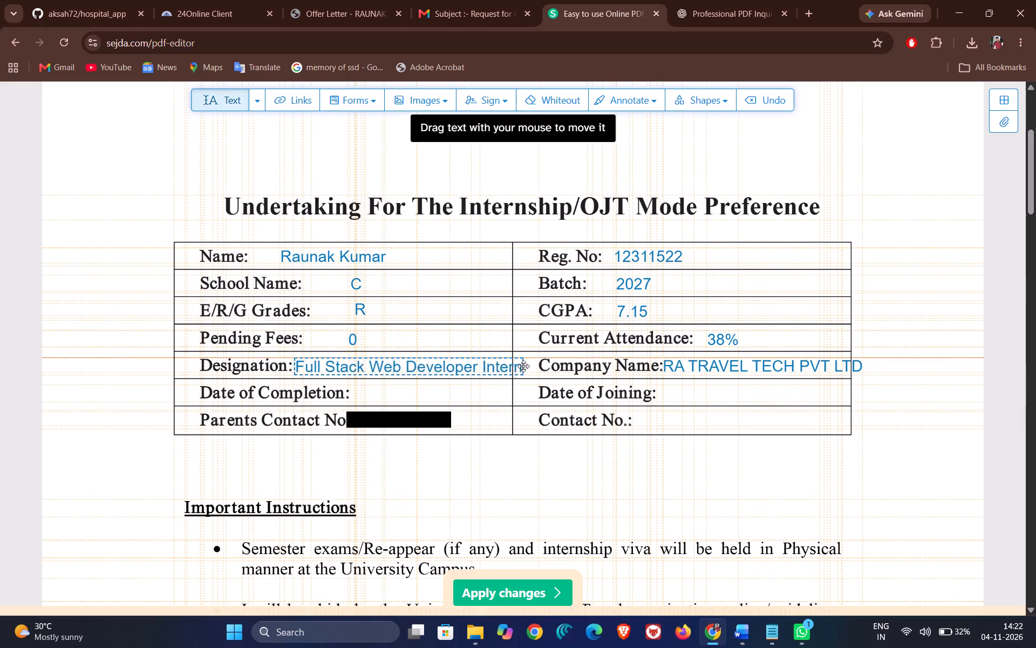
Nudge the "Full Stack Web Developer Intern" text slightly away from the Designation label, keeping it level with the row.
left_click_drag(523, 366, 529, 365)
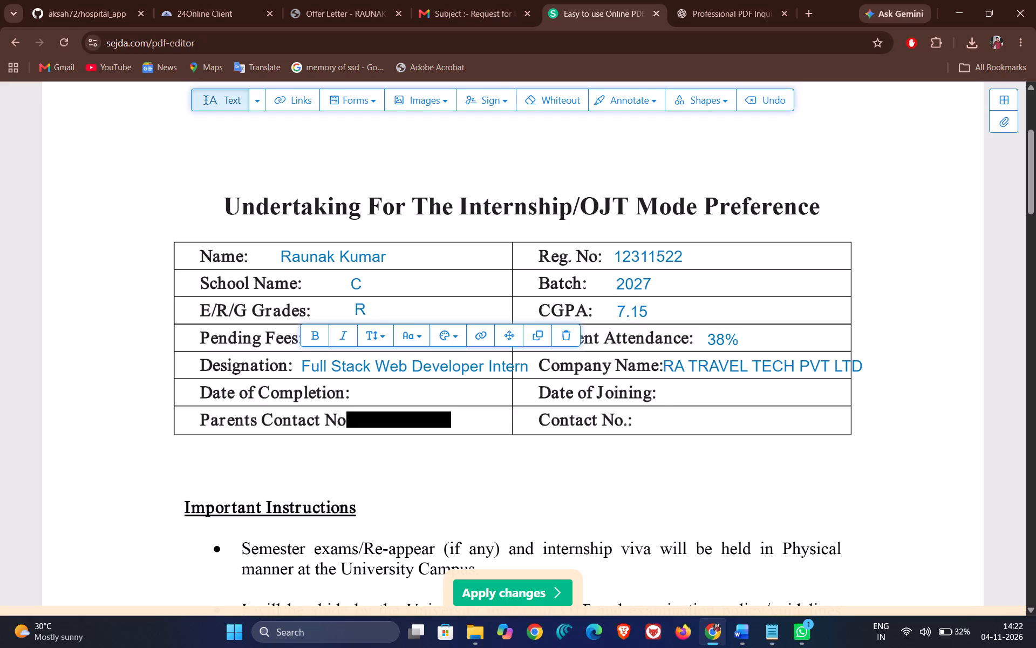
Place a new text box in the Date of Completion row and bring up the offer letter for the internship's end date.
left_click(380, 394)
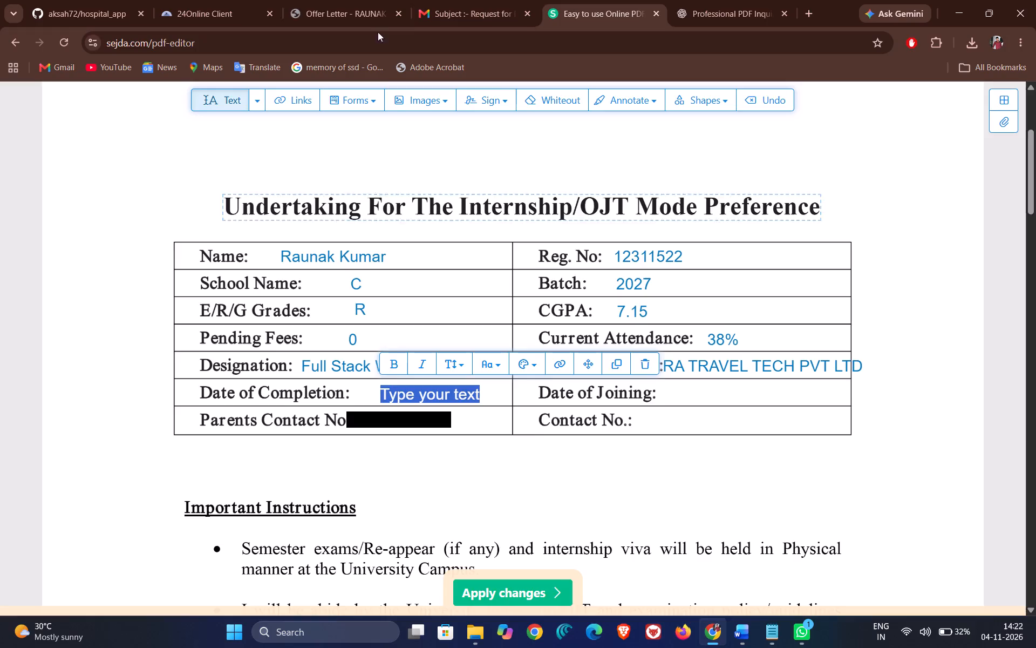
left_click(367, 0)
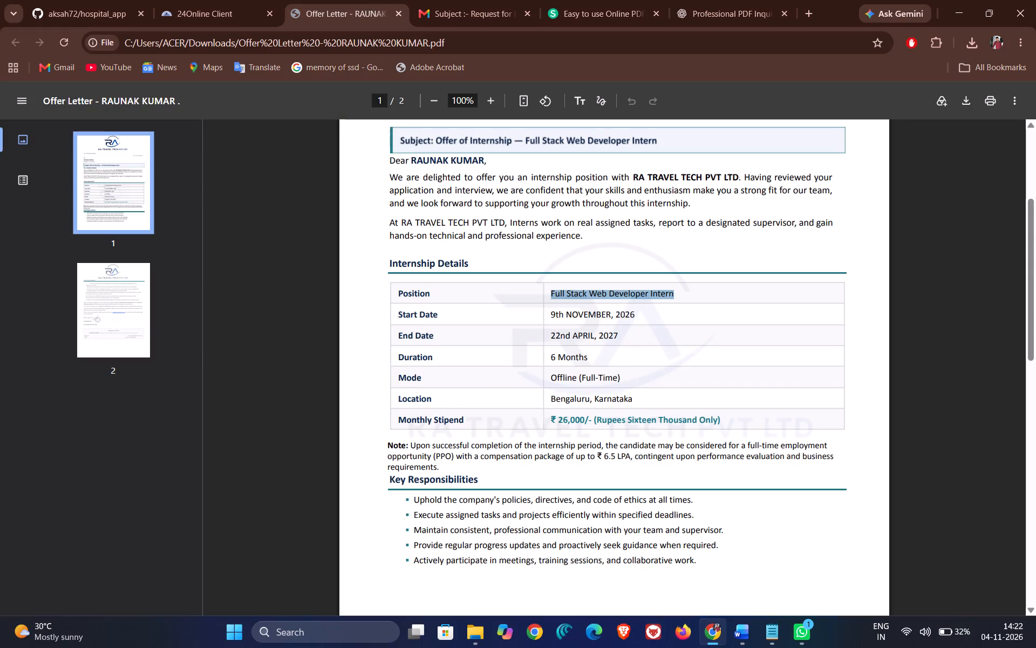
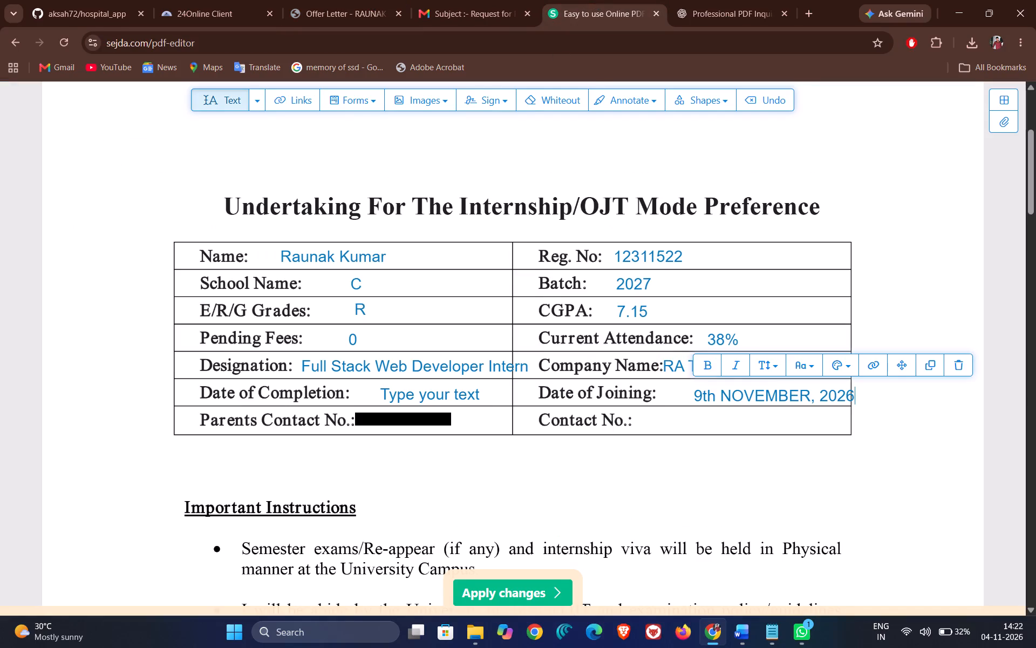
Move the "9th NOVEMBER, 2026" text to directly after the Date of Joining label, inside the table and level with its row.
left_click_drag(773, 394, 929, 406)
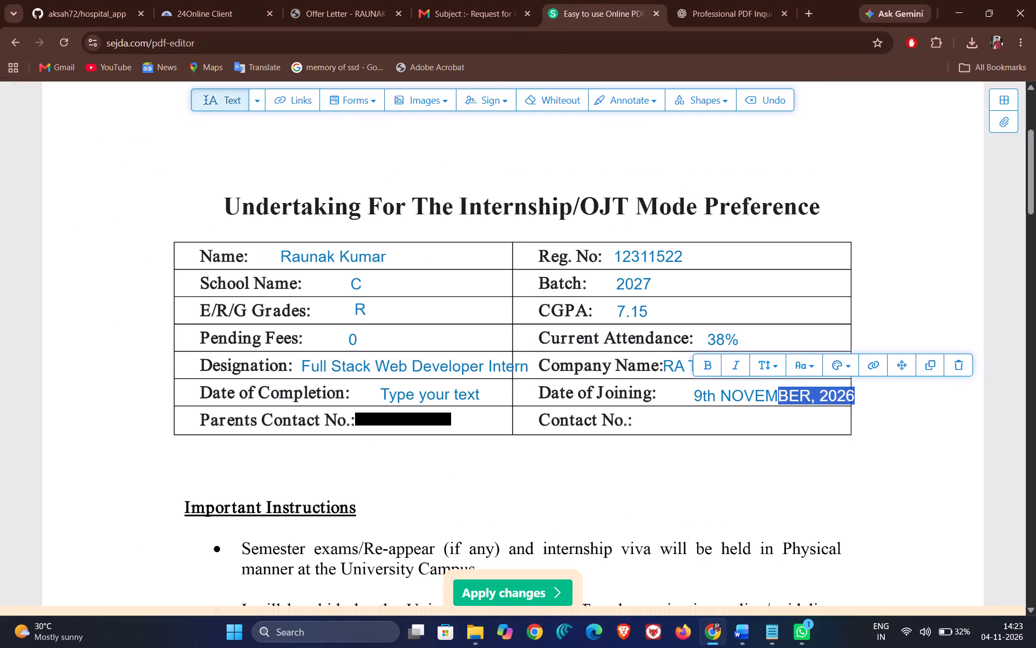
left_click_drag(929, 406, 903, 361)
left_click(903, 361)
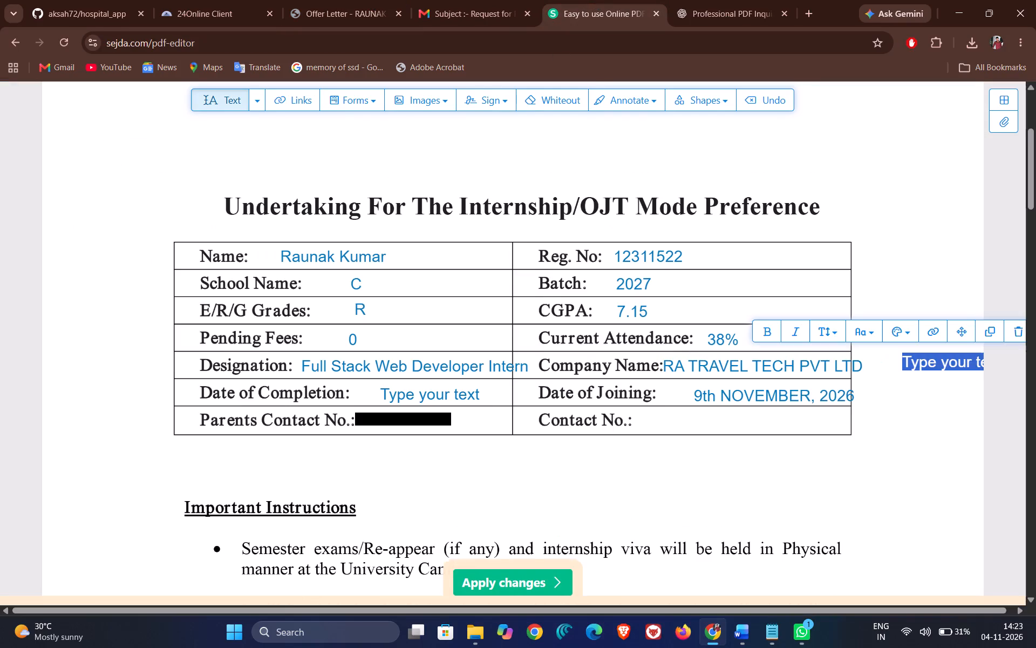
left_click_drag(815, 392, 786, 391)
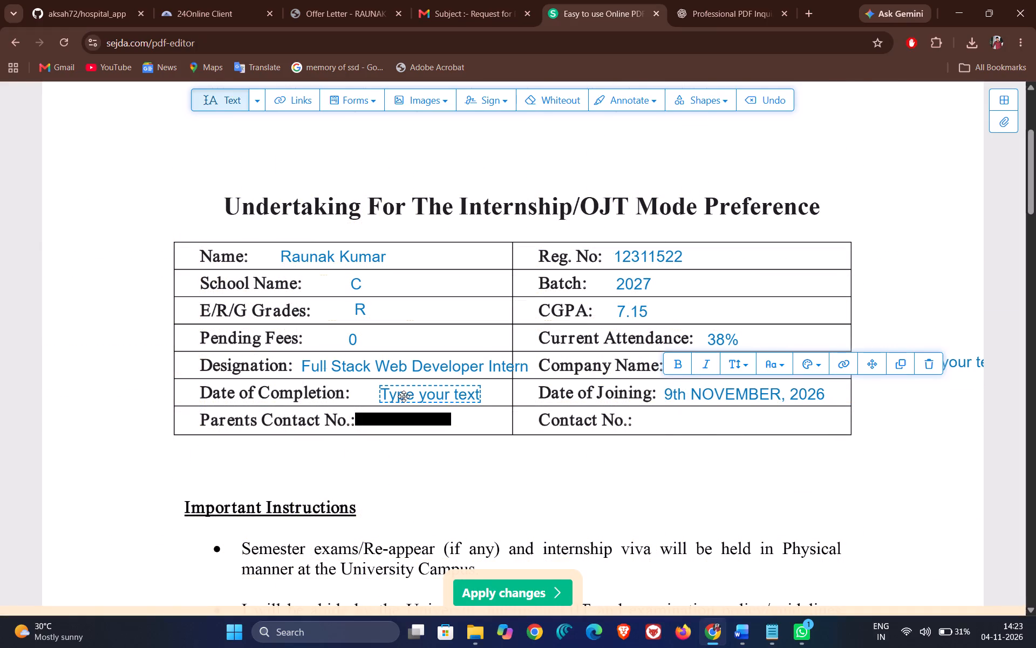
Copy the end date "22nd APRIL, 2027" from the offer letter into the undertaking's Date of Completion row.
left_click(404, 396)
left_click(377, 0)
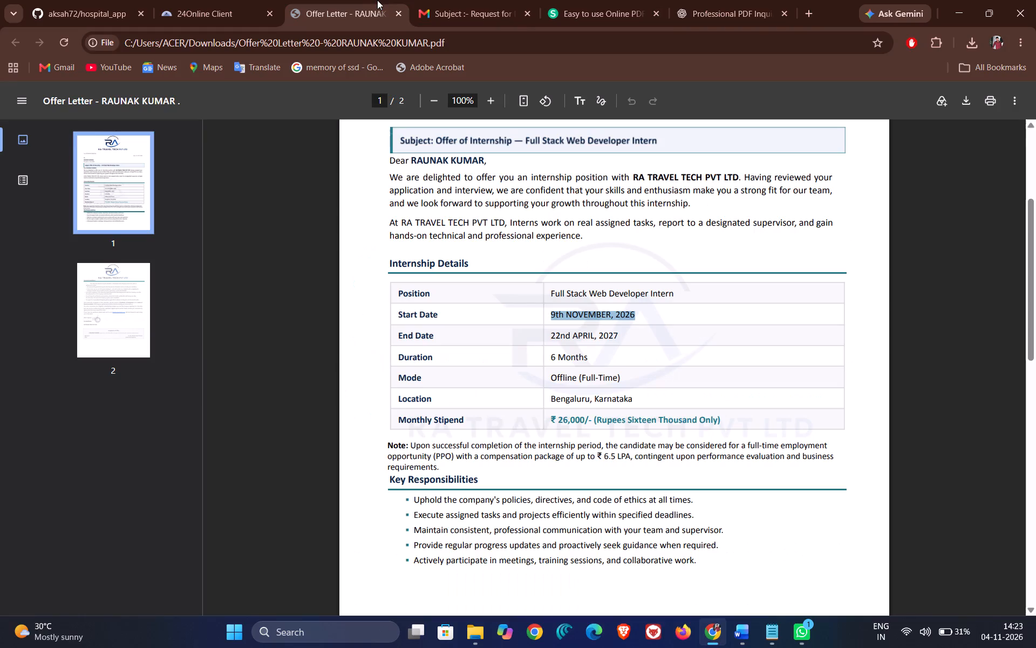
triple_click(576, 332)
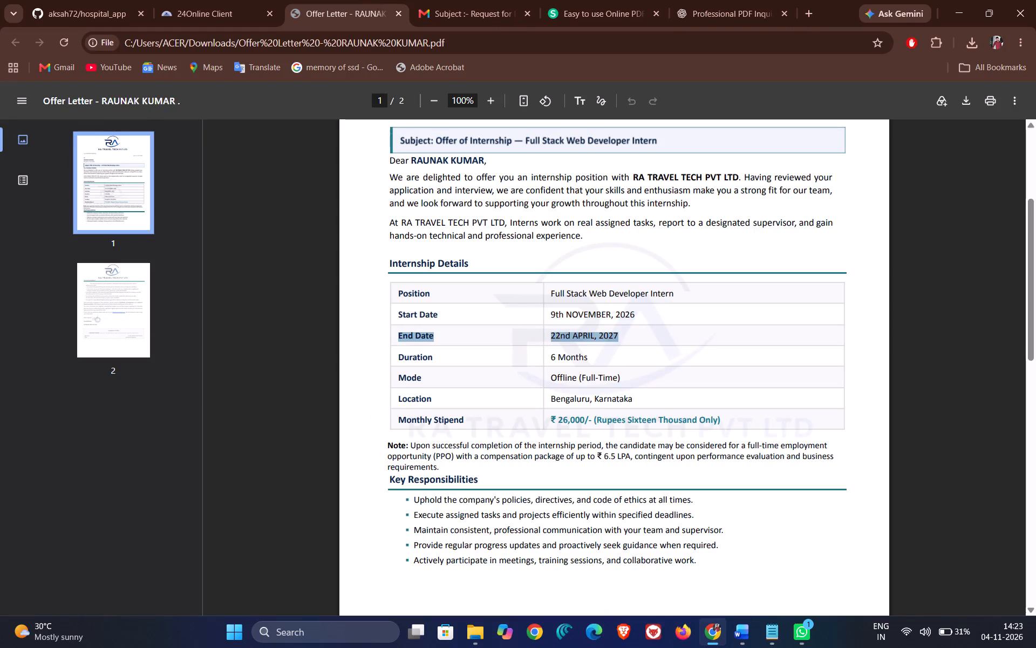
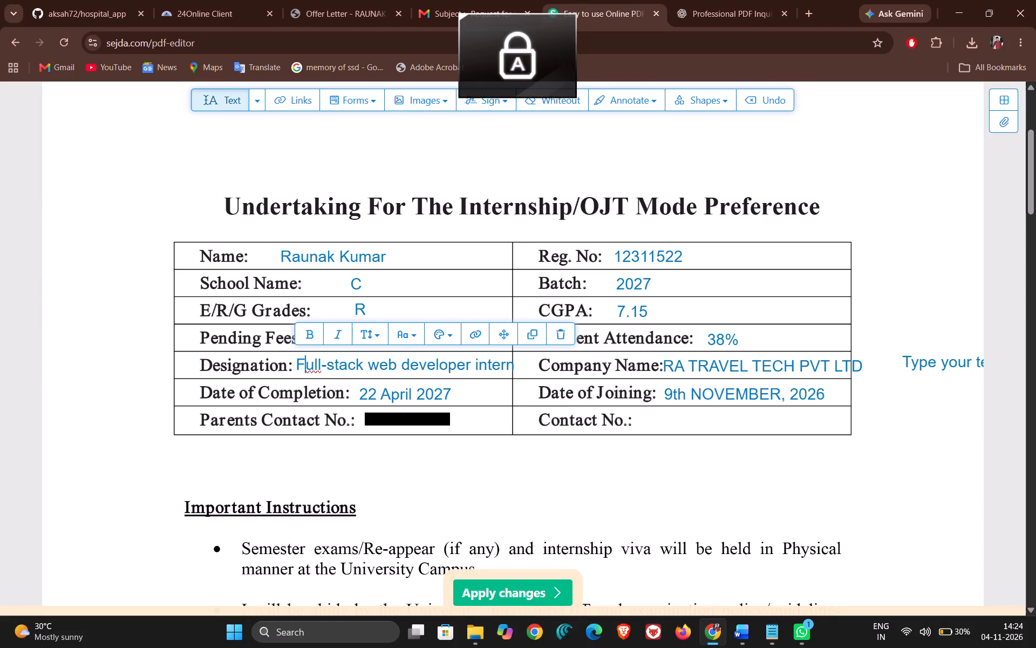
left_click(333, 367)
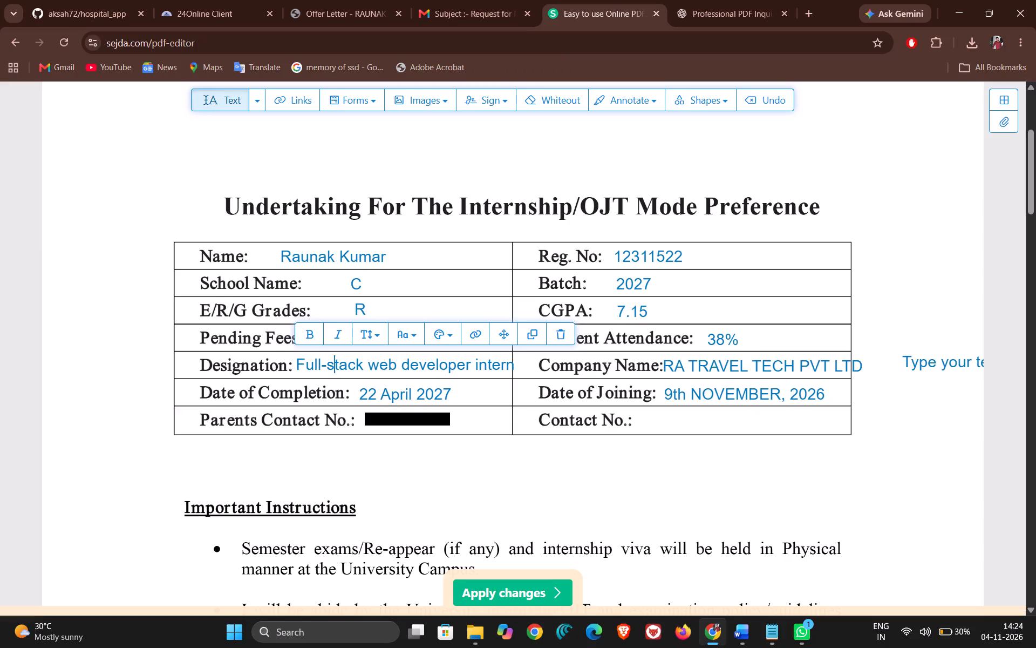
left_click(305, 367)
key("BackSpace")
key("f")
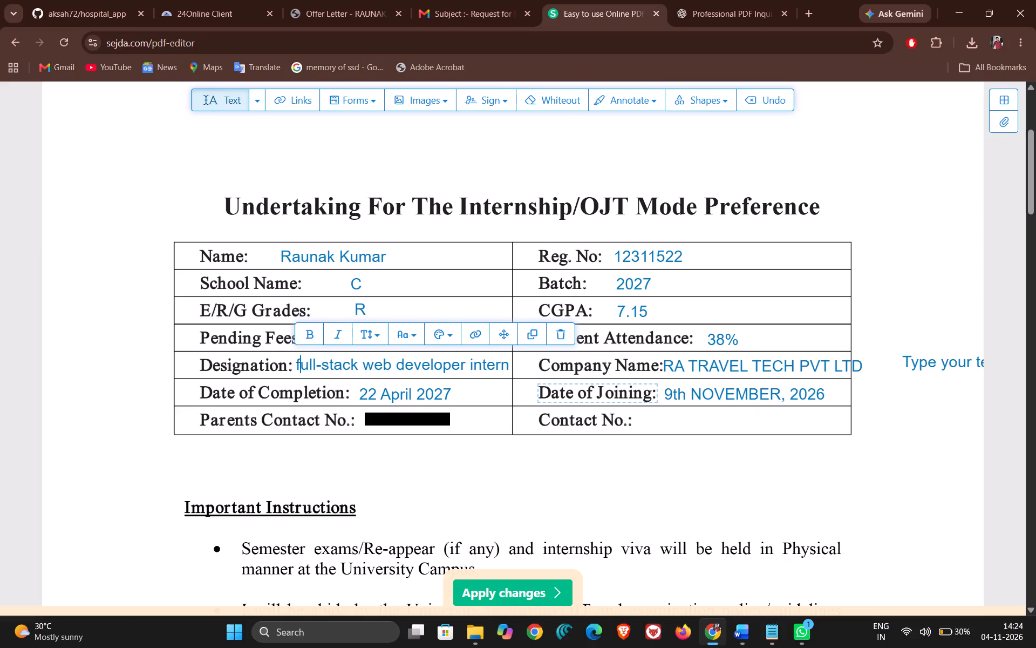
Switch to Word and create a new blank document, enlarging its page for editing.
left_click(749, 637)
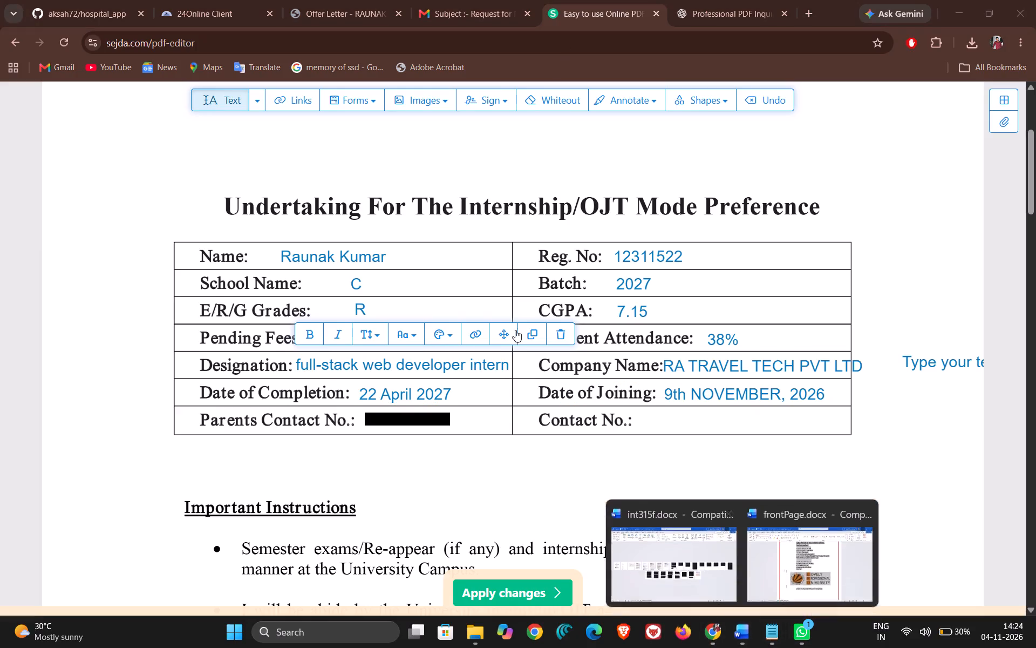
left_click(789, 545)
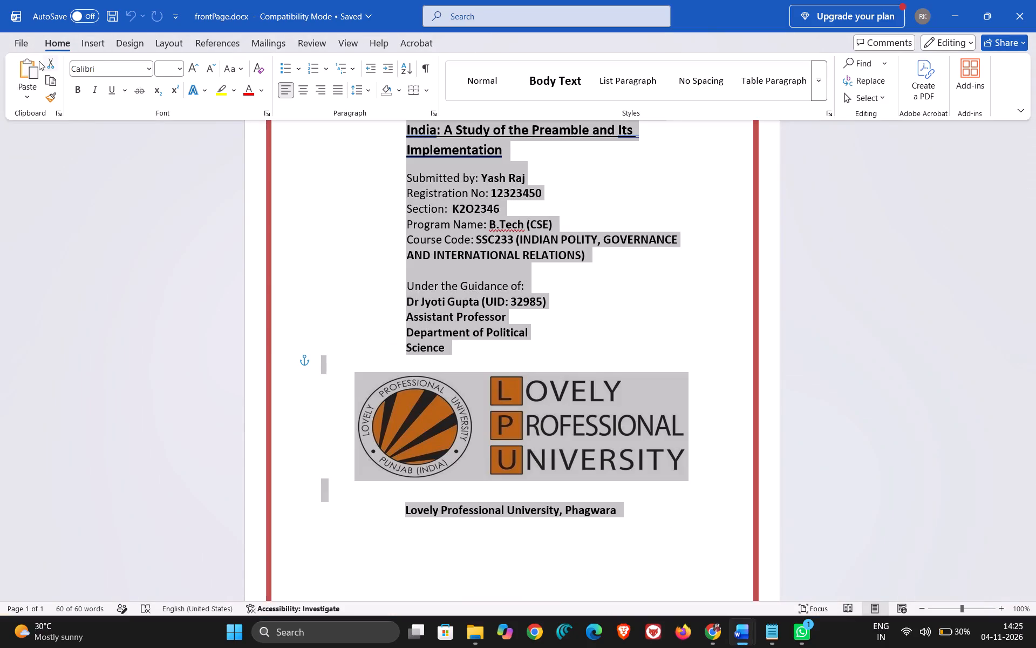
left_click(20, 45)
left_click(208, 136)
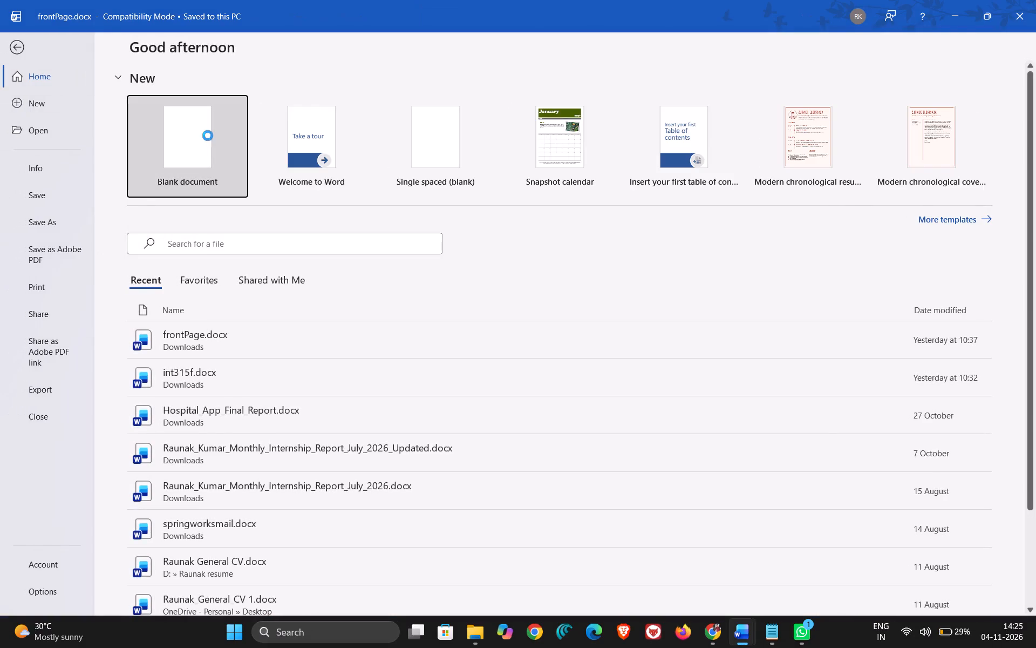
double_click(512, 351)
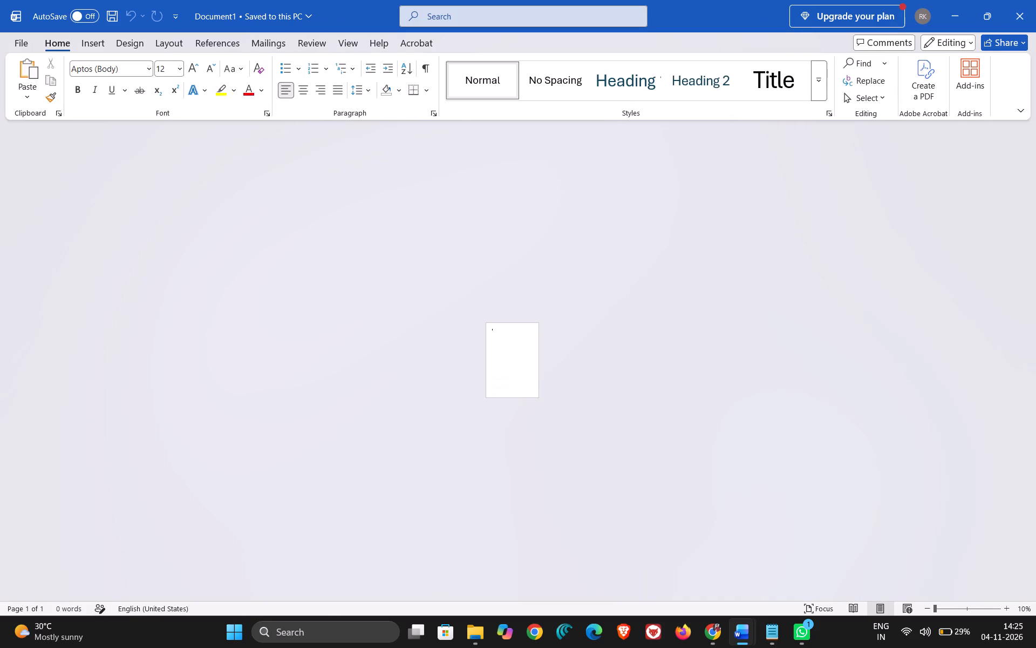
scroll(512, 351, "up", 2)
scroll(511, 351, "up", 4, "ctrl")
scroll(511, 351, "up", 1)
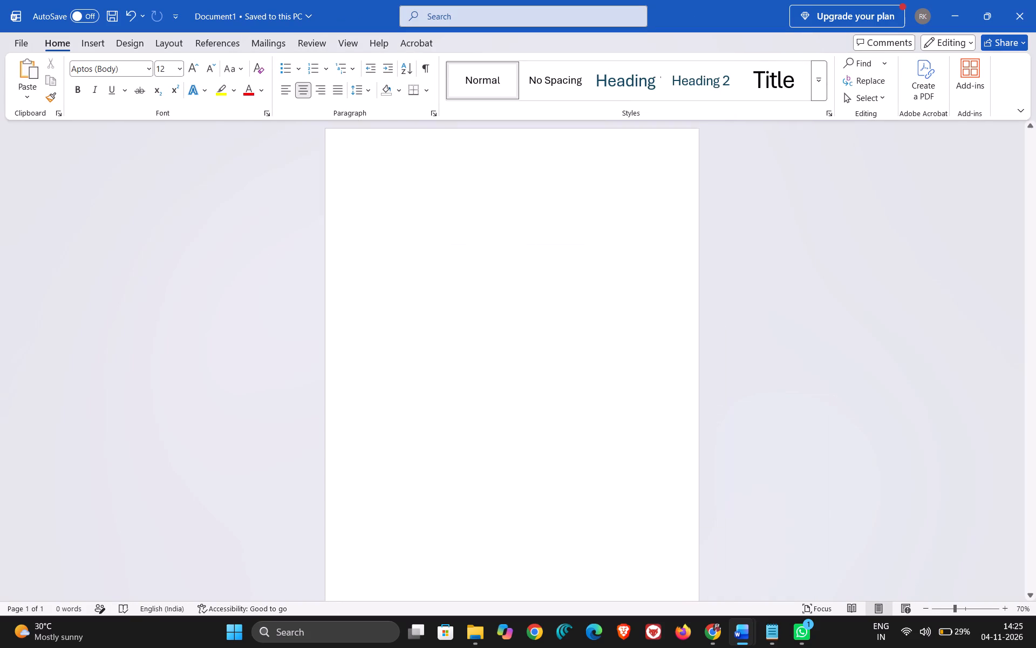
scroll(511, 351, "up", 1)
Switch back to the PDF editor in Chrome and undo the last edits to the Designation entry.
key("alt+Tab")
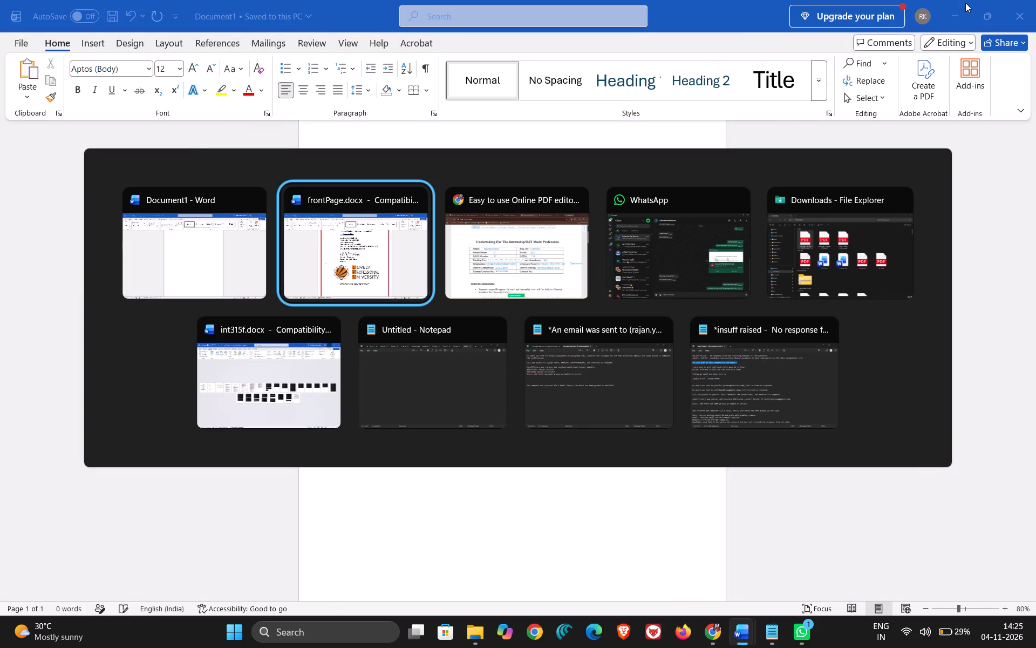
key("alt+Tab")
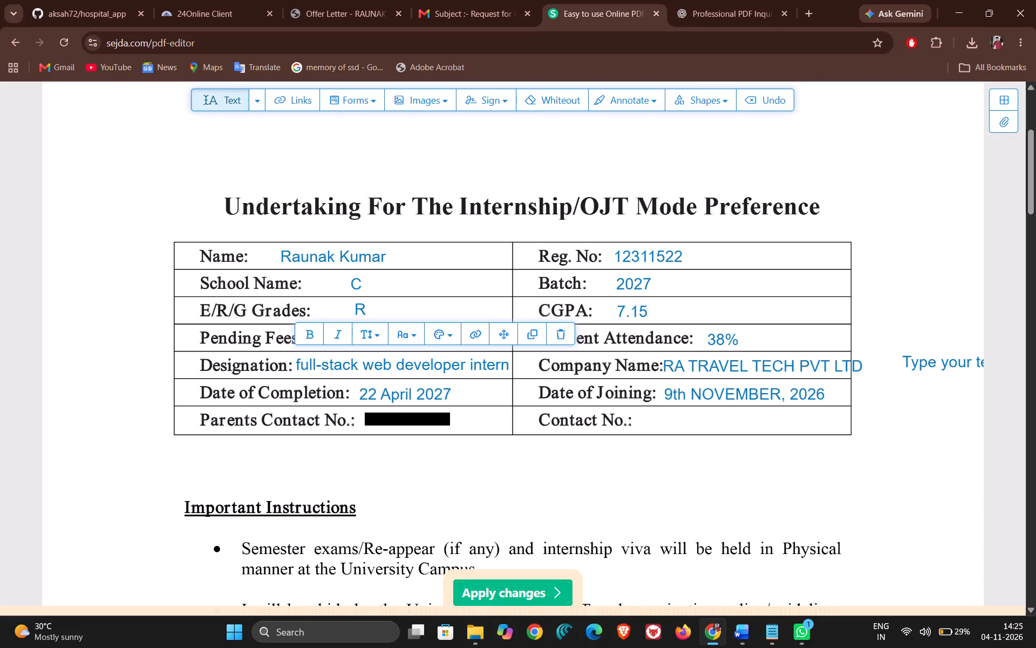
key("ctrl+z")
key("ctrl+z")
Copy "Full-Stack Web Developer Intern" from the ChatGPT reply and paste it into the blank Word document.
left_click(701, 0)
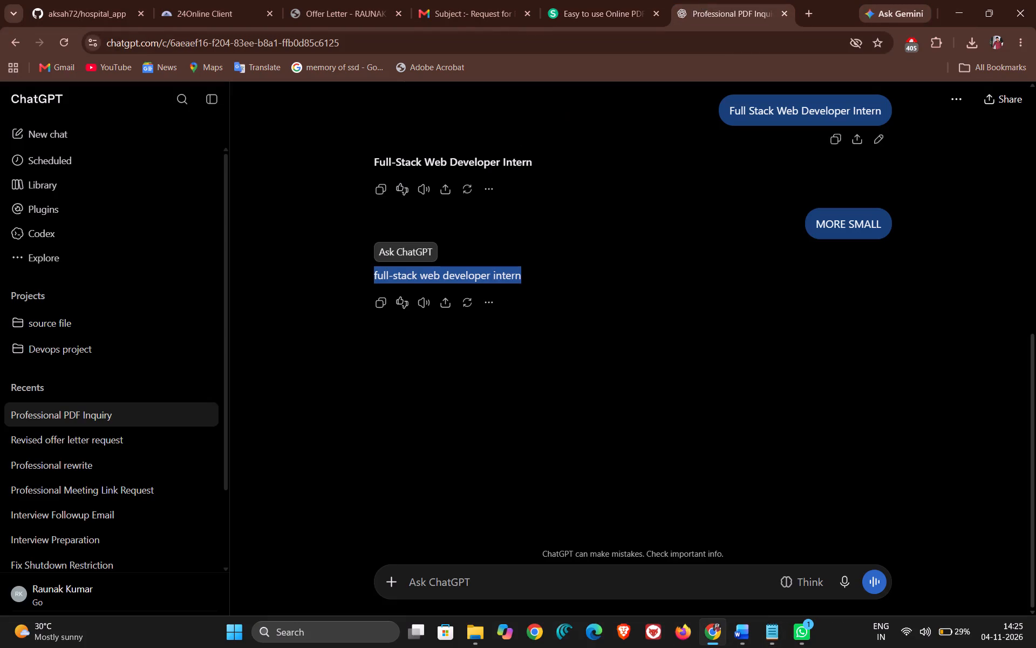
triple_click(485, 160)
key("ctrl+c")
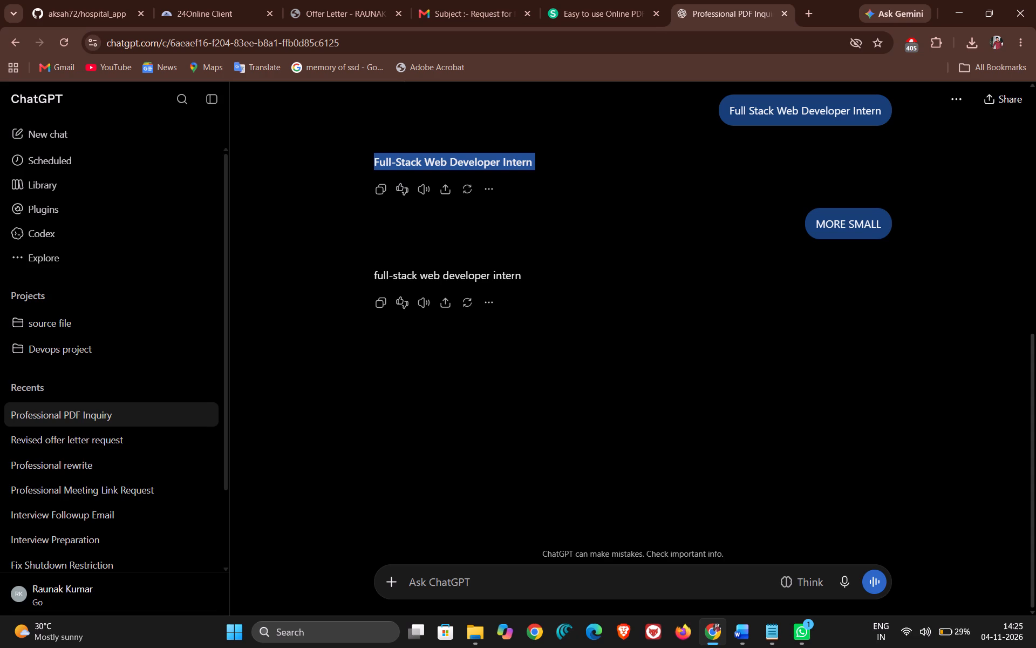
key("alt+Tab")
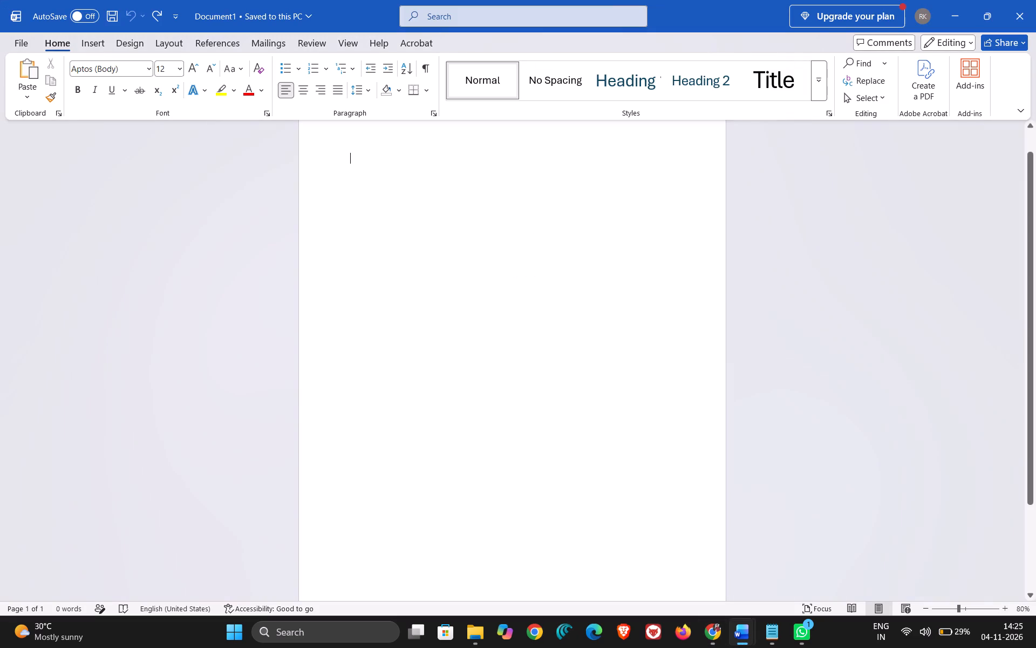
key("ctrl+v")
Set the font size of the pasted "Full-Stack Web Developer Intern" line to 10.
triple_click(435, 160)
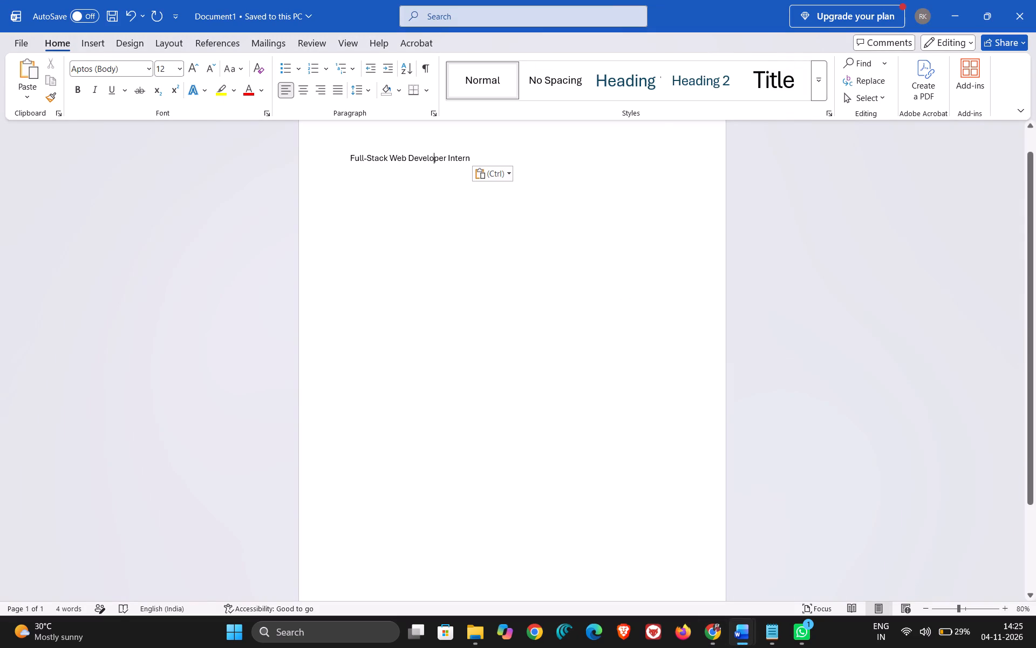
left_click(540, 118)
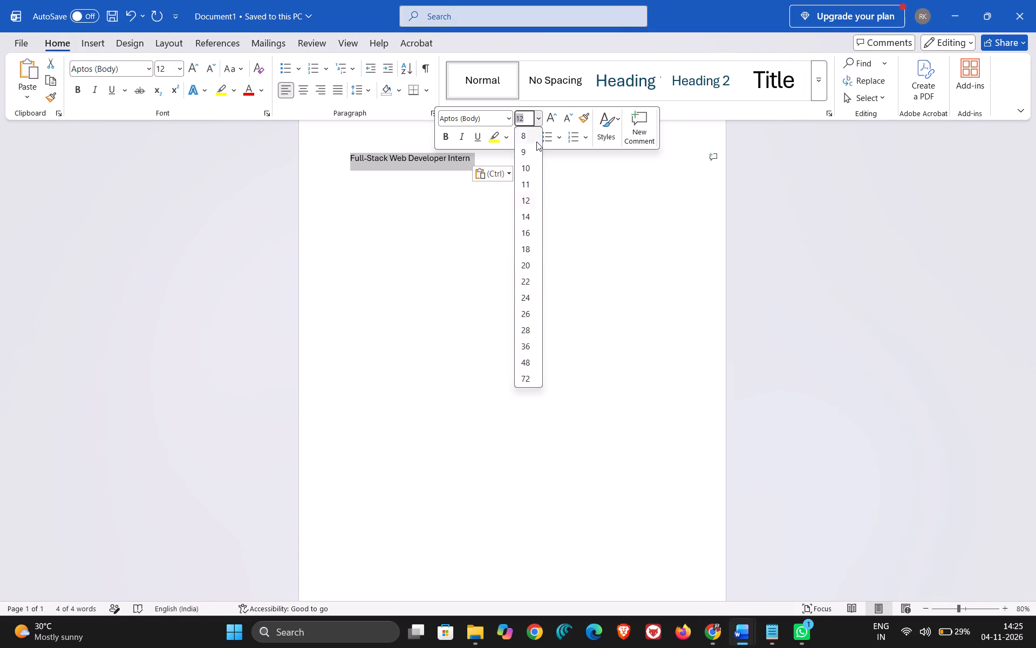
left_click(527, 168)
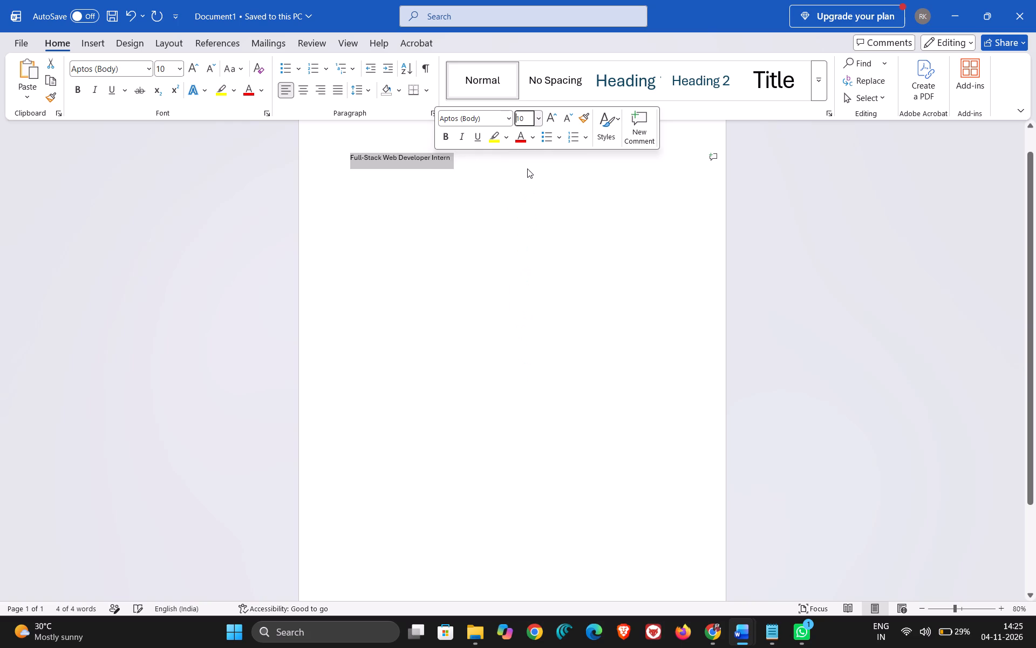
Copy the whole "Full-Stack Web Developer Intern" line from the Word document.
triple_click(427, 167)
left_click(427, 167)
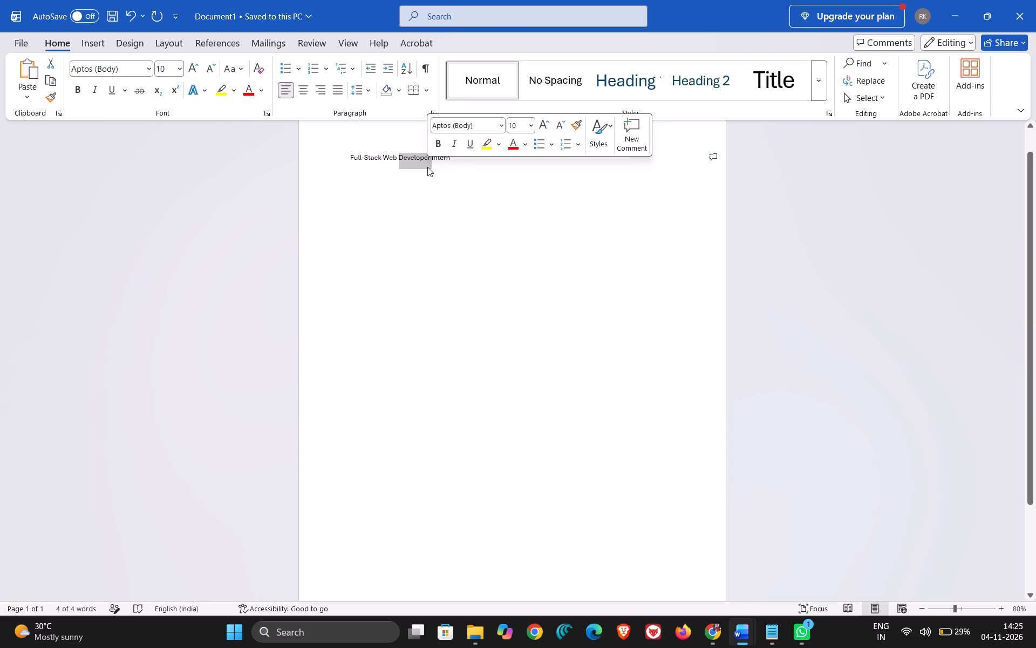
double_click(427, 167)
left_click(427, 167)
triple_click(427, 167)
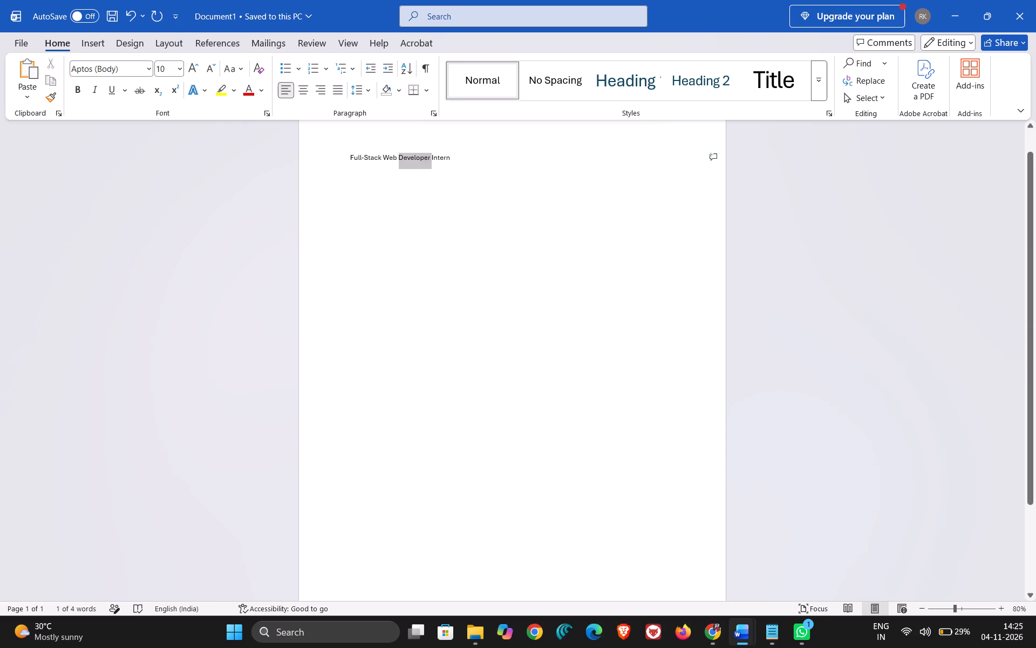
key("ctrl+c")
Switch back to the PDF editor in Chrome and replace the Designation entry with the copied "Full-Stack Web Developer Intern".
key("alt+Tab")
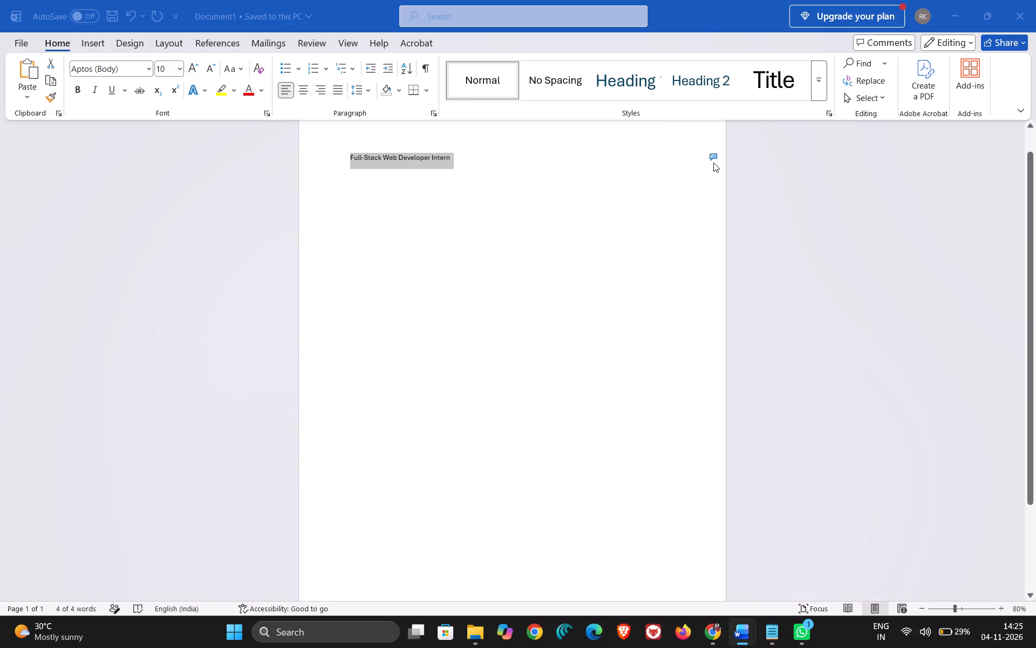
key("alt+Tab")
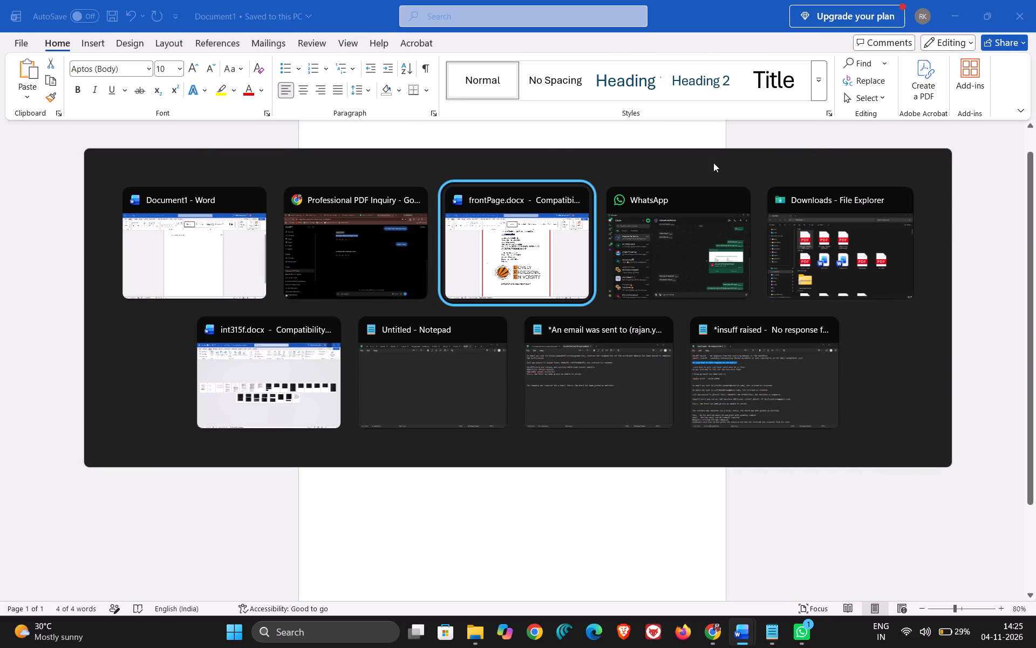
left_click(382, 234)
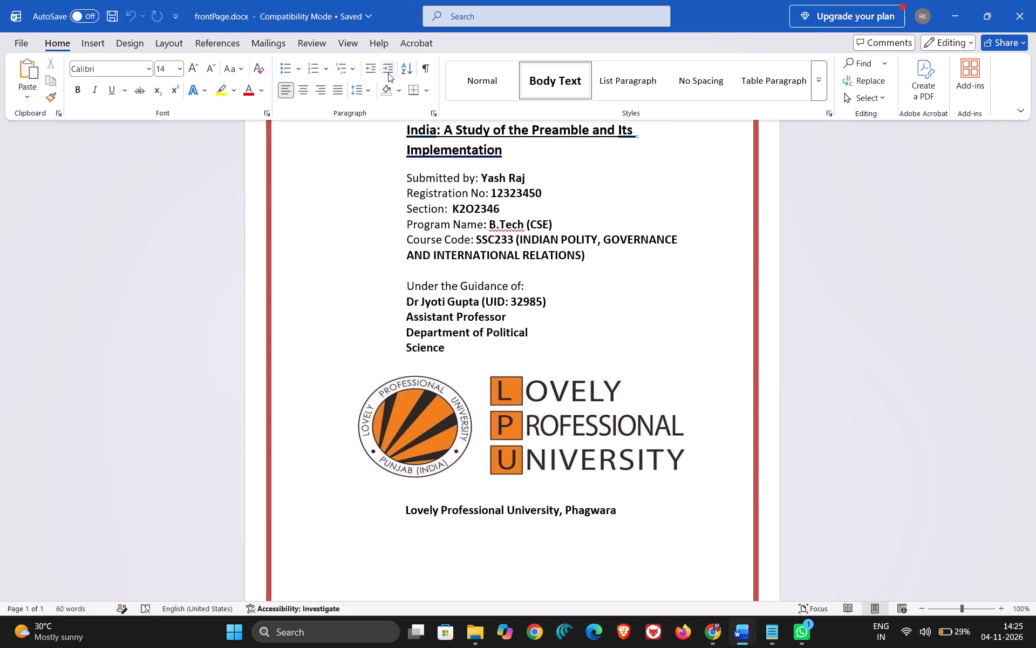
key("alt+Tab")
key("alt+Tab")
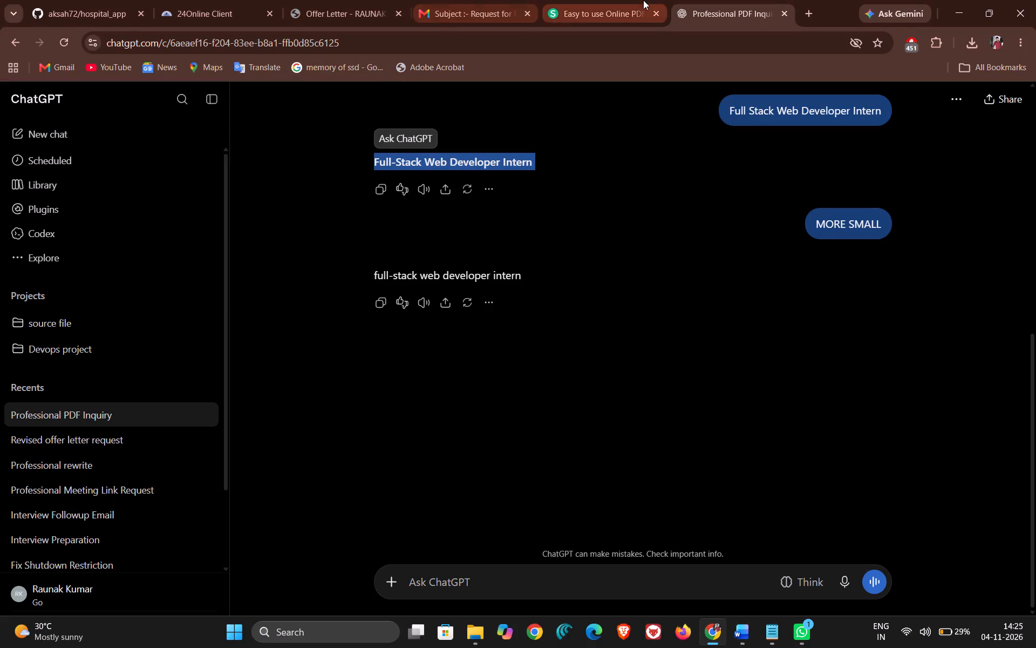
left_click(642, 1)
triple_click(379, 364)
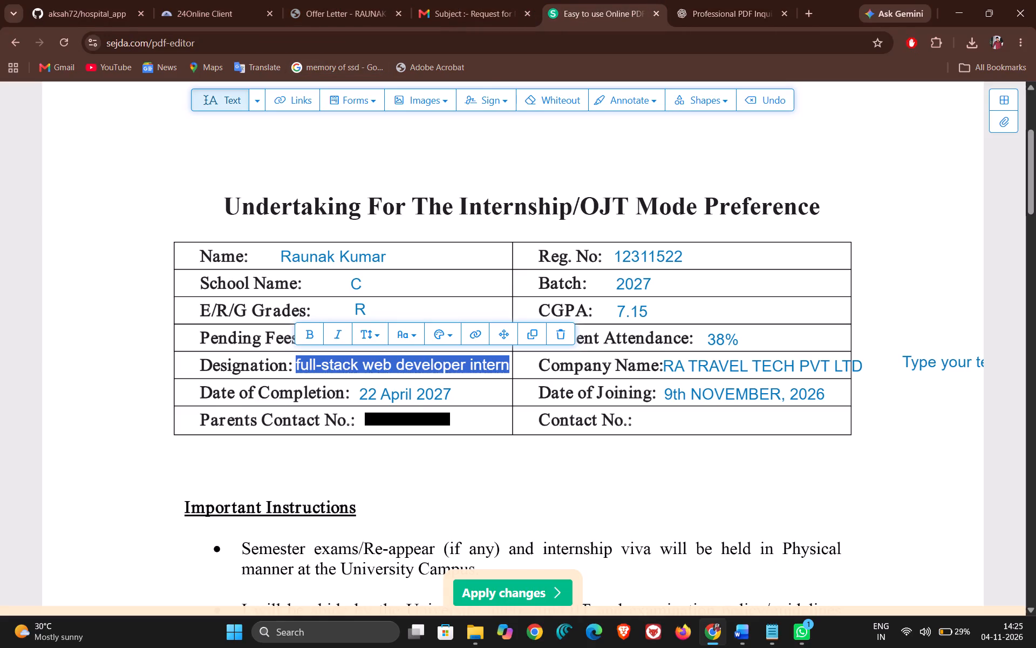
key("ctrl+v")
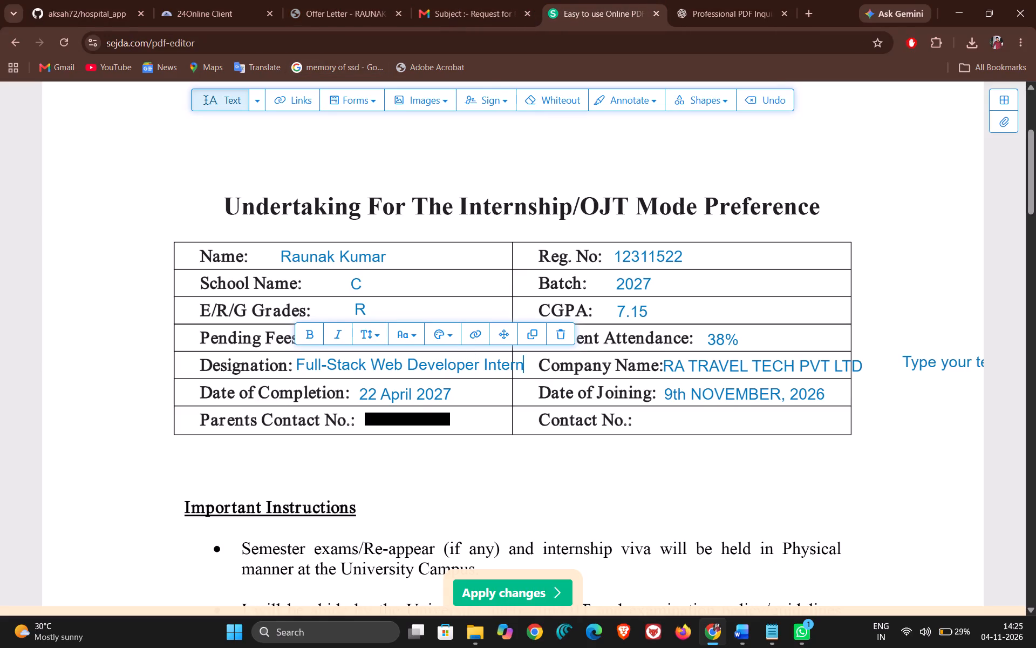
Set the font size of the Designation entry to 9.
left_click(415, 337)
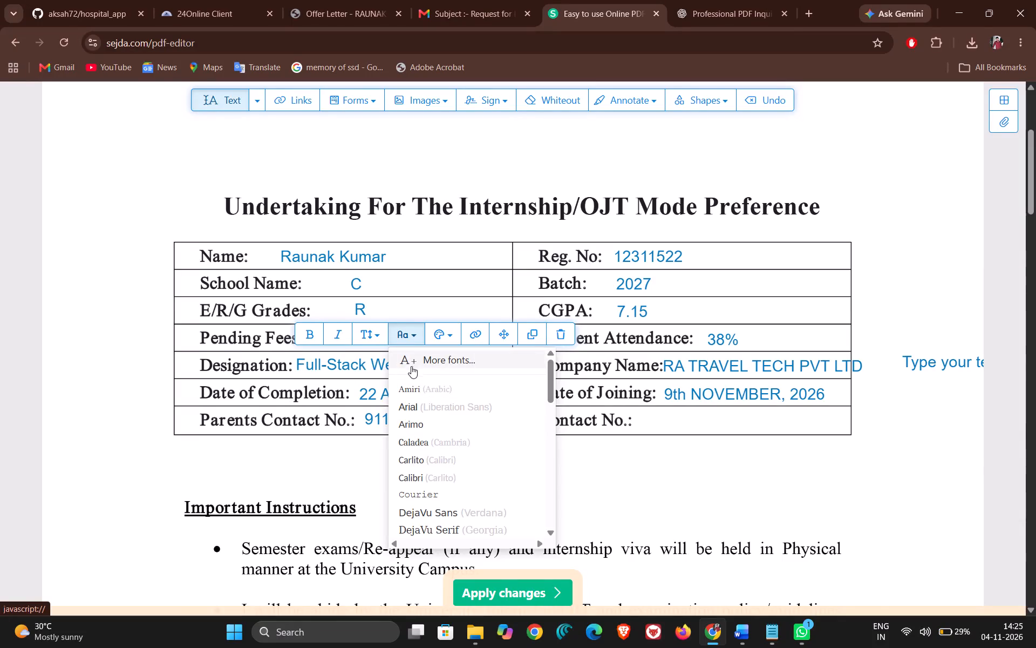
left_click(374, 338)
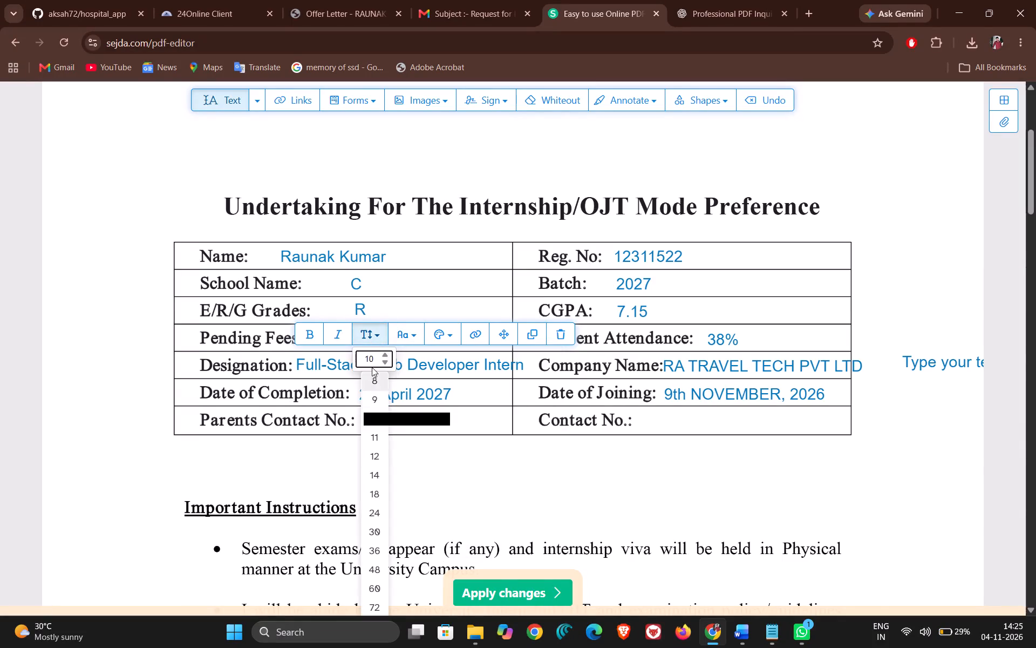
left_click(372, 384)
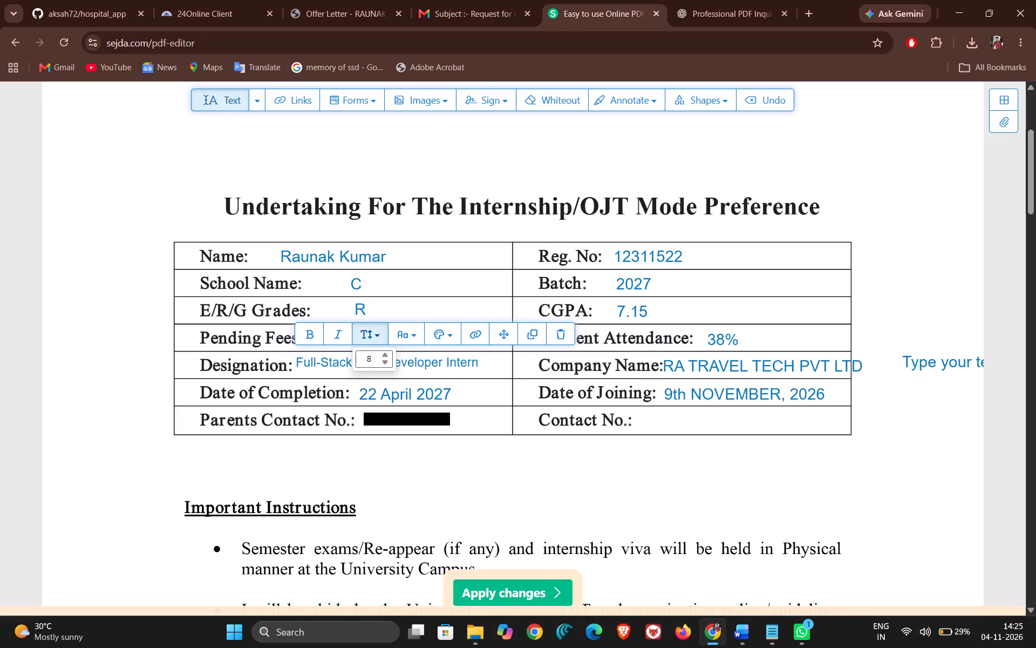
left_click(384, 355)
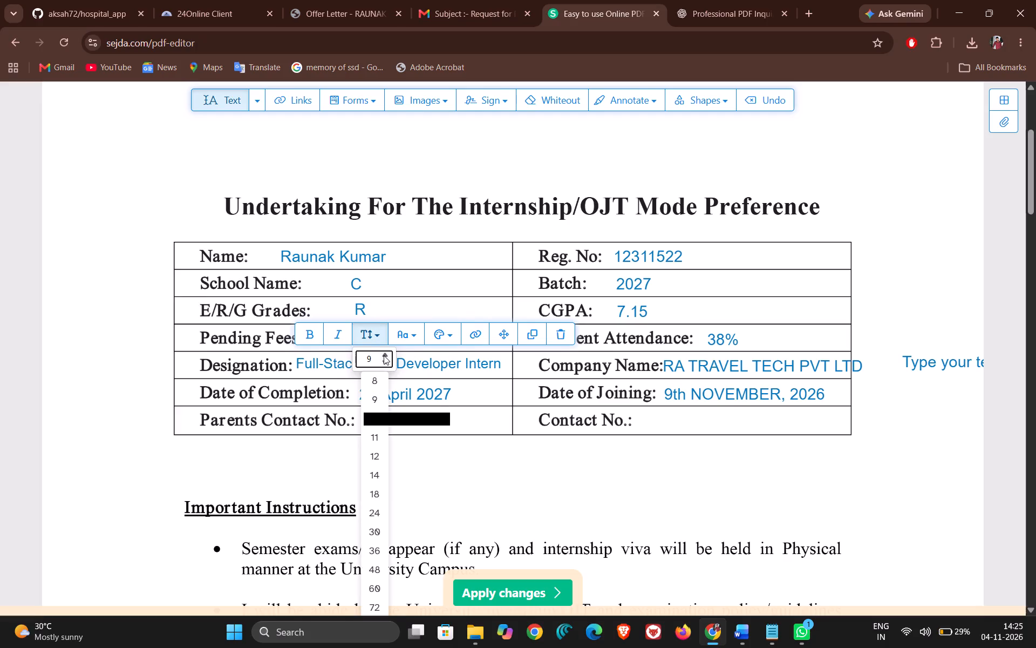
left_click(618, 494)
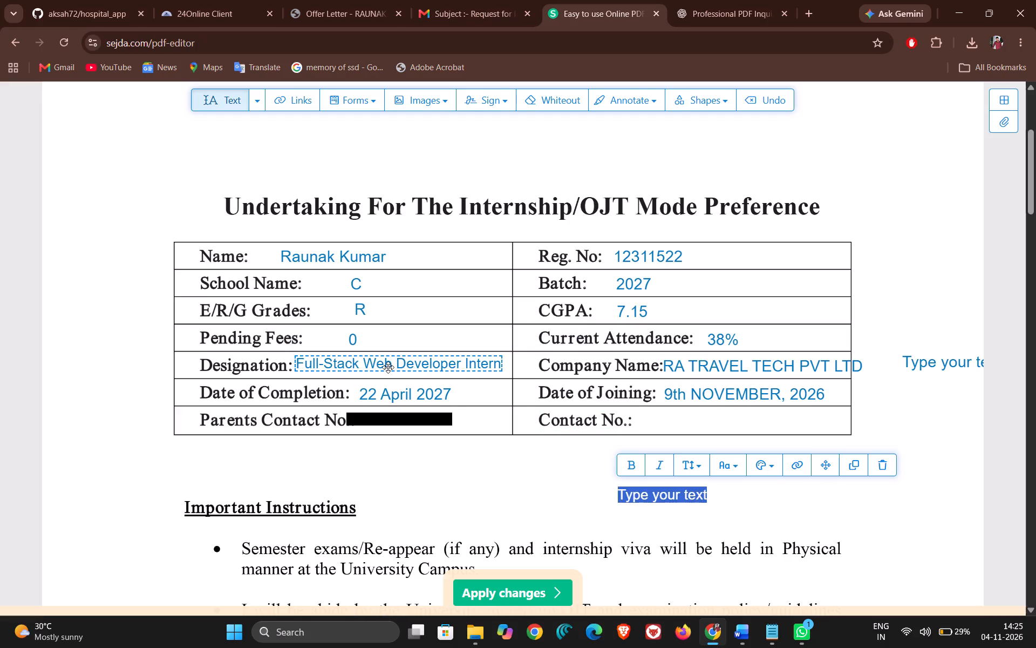
Nudge the Designation entry slightly so it sits level with its label inside the cell.
left_click(388, 367)
left_click_drag(388, 367, 394, 364)
left_click(394, 364)
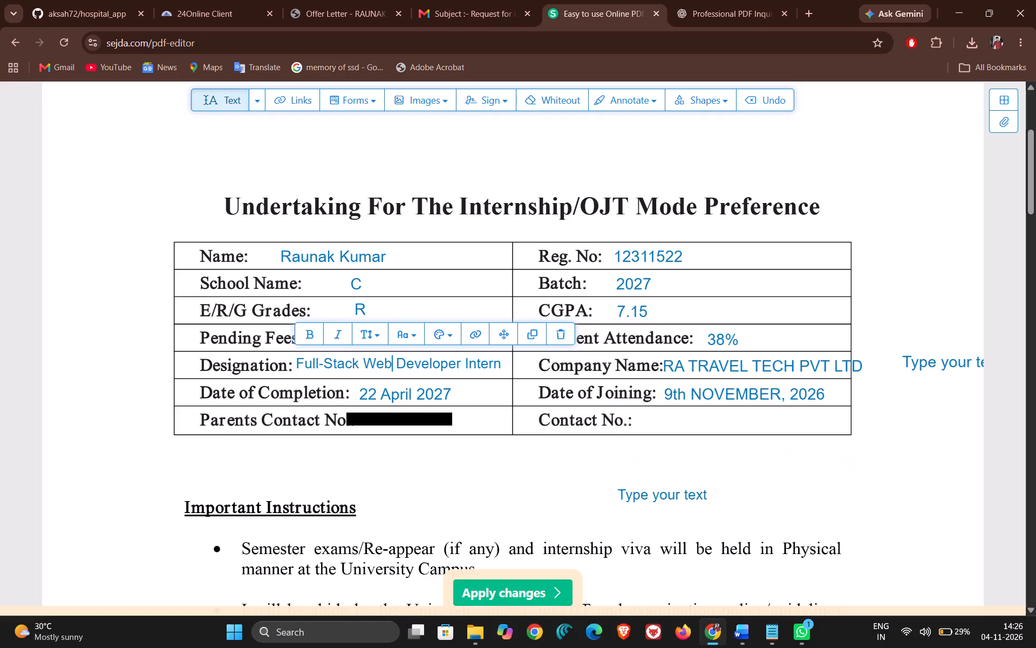
left_click(495, 335)
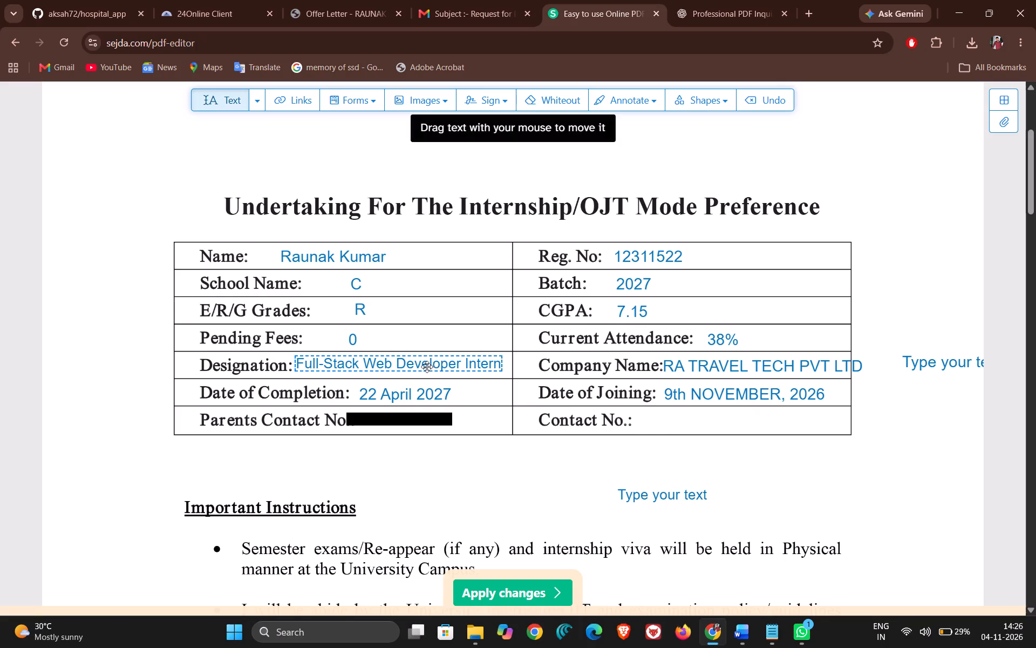
left_click(427, 366)
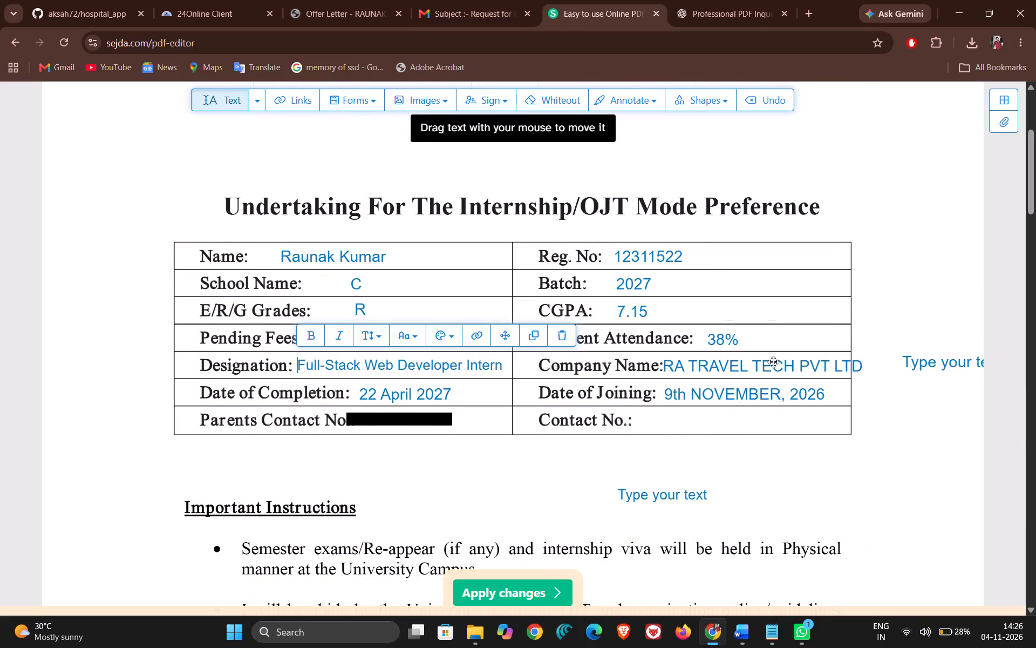
Delete the two stray "Type your text" boxes, one beside the Company Name row and one below the table.
left_click(942, 362)
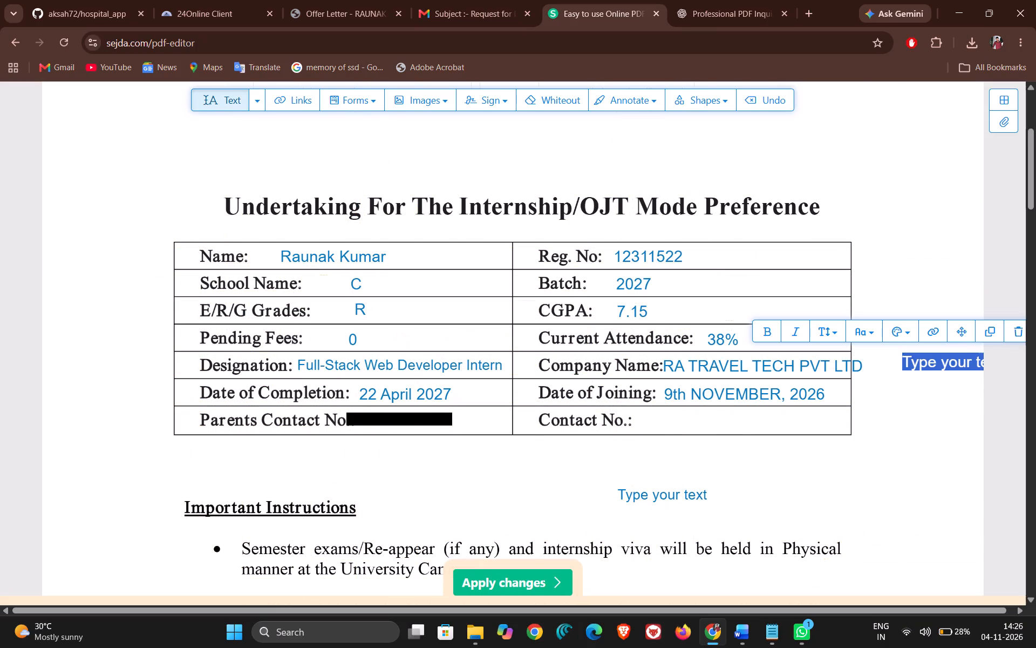
left_click(1015, 335)
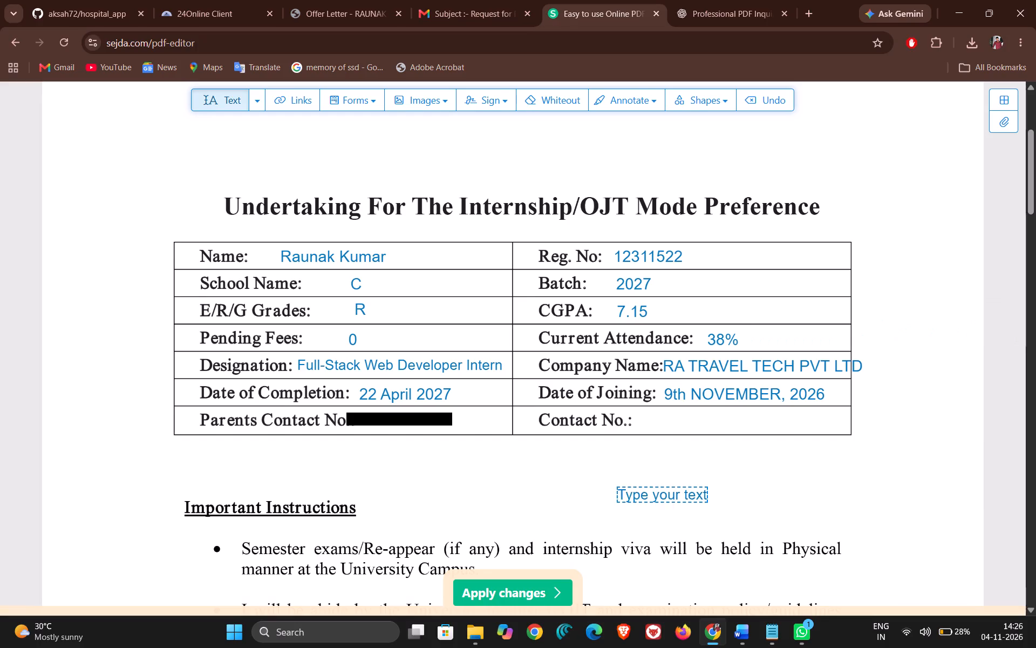
left_click(688, 498)
left_click(886, 467)
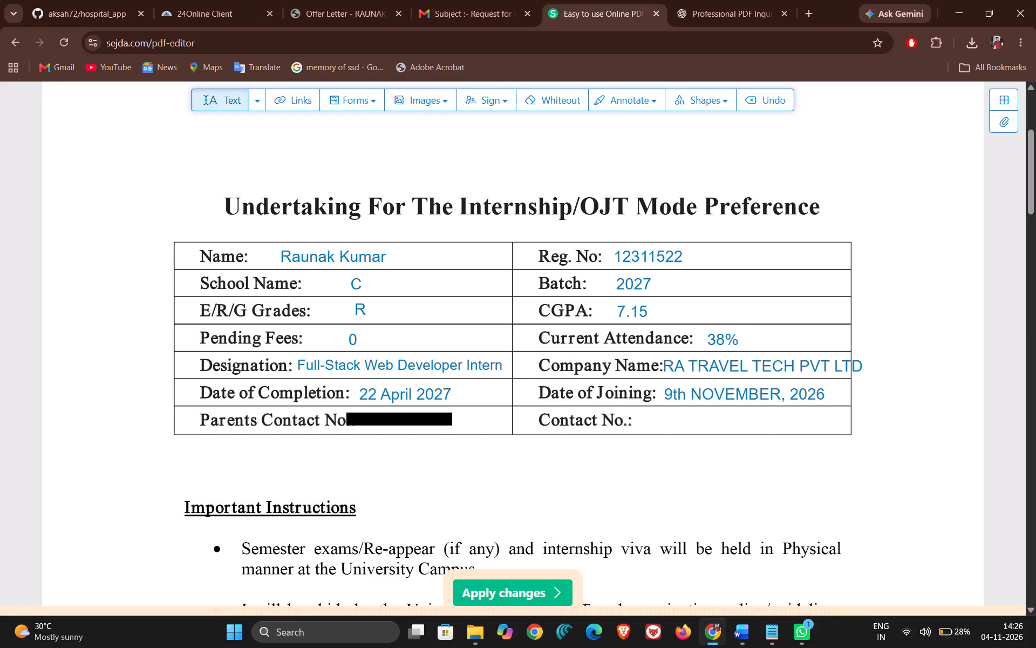
Set the Company Name entry's font size to 9 and shift it to fit inside its cell.
left_click(789, 368)
left_click(745, 340)
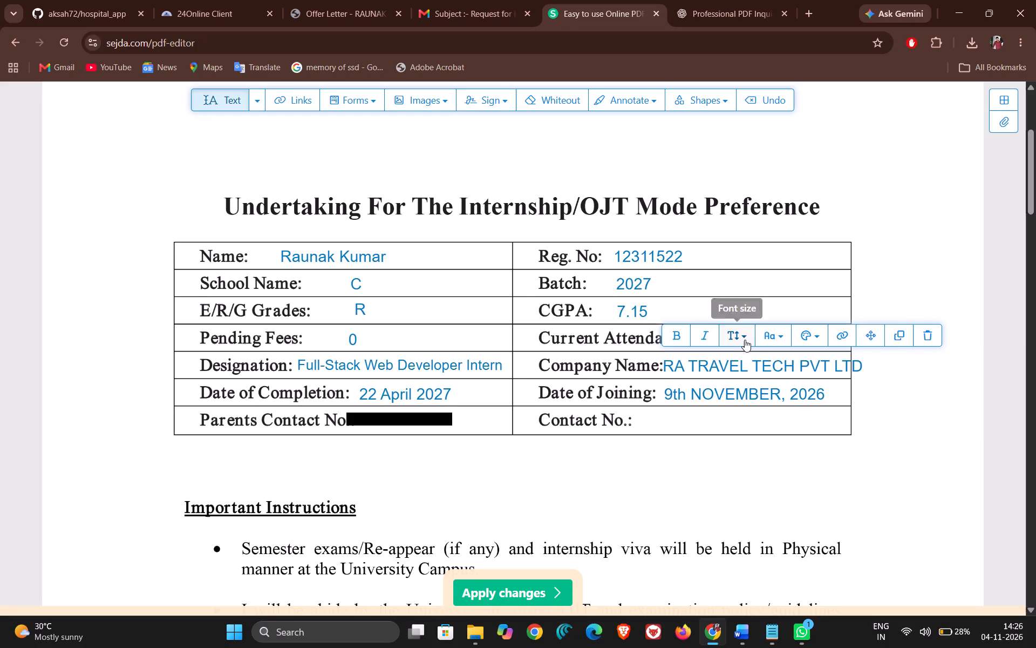
left_click(747, 377)
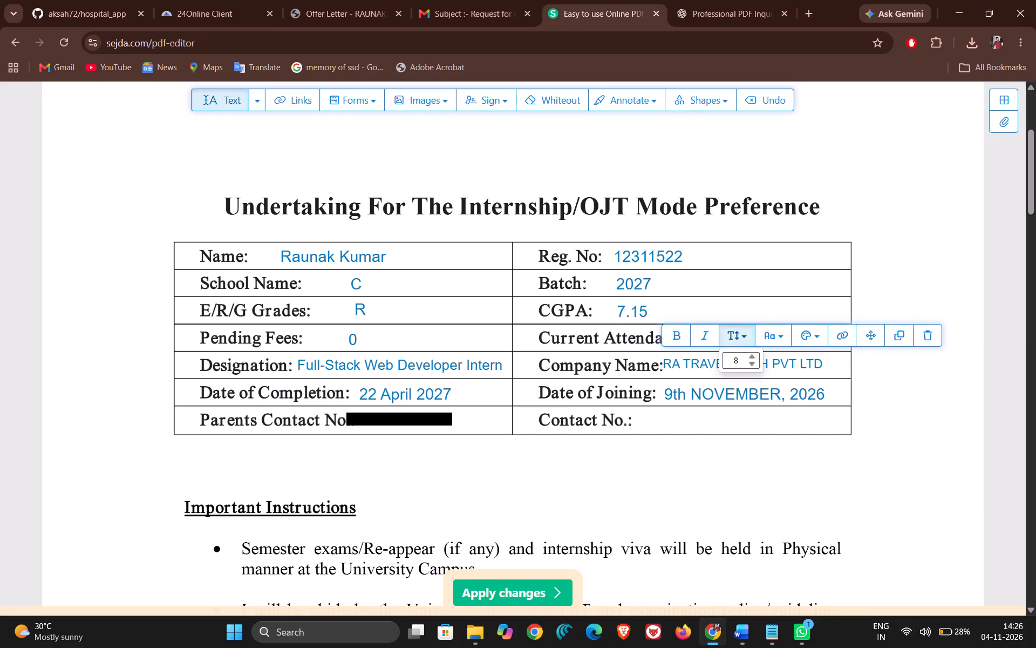
left_click(753, 356)
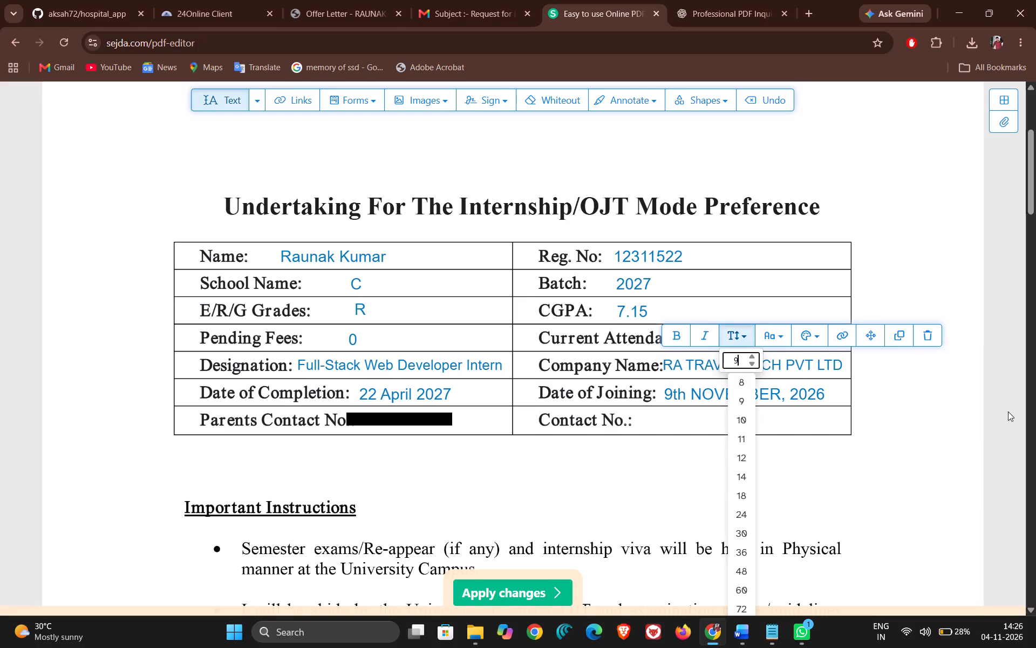
left_click(1008, 411)
left_click(762, 362)
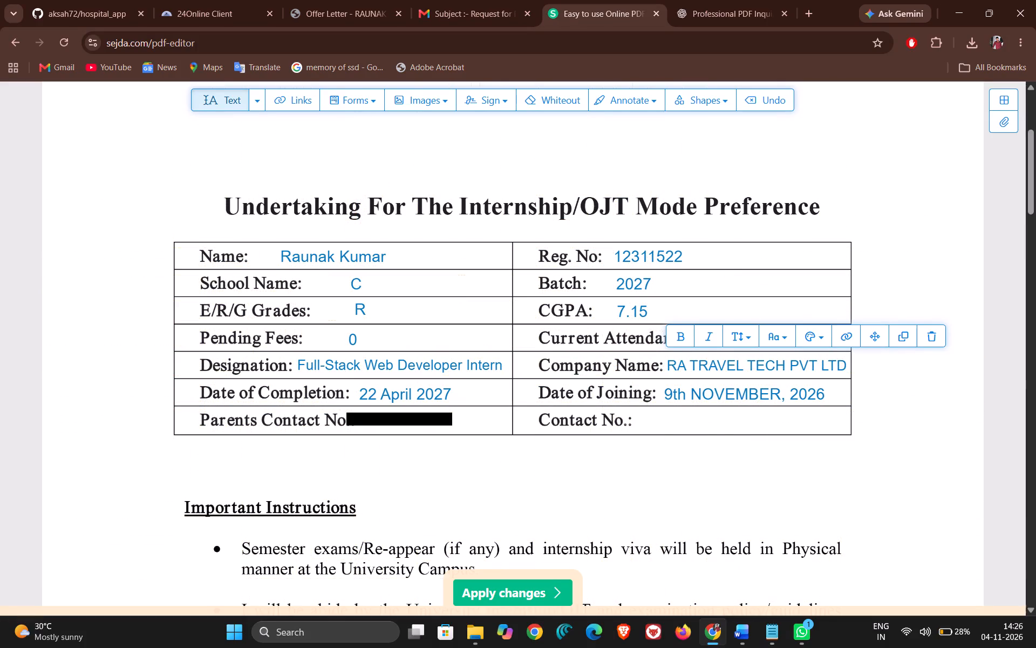
Move the "R" in the E/R/G Grades row to line up with the Pending Fees entry below it.
left_click_drag(360, 311, 353, 310)
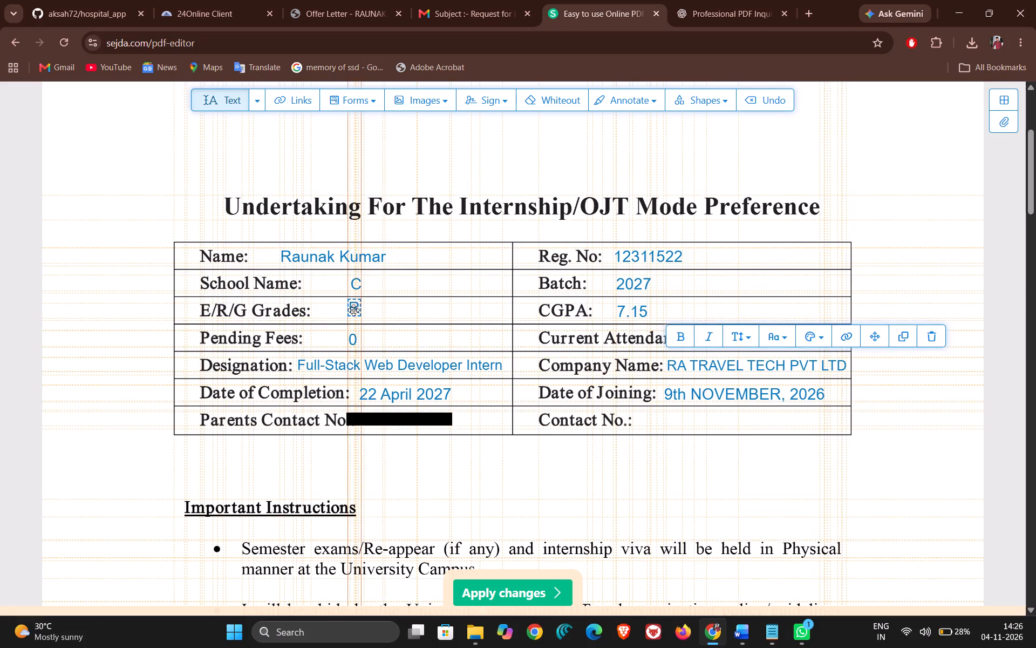
left_click_drag(353, 310, 353, 311)
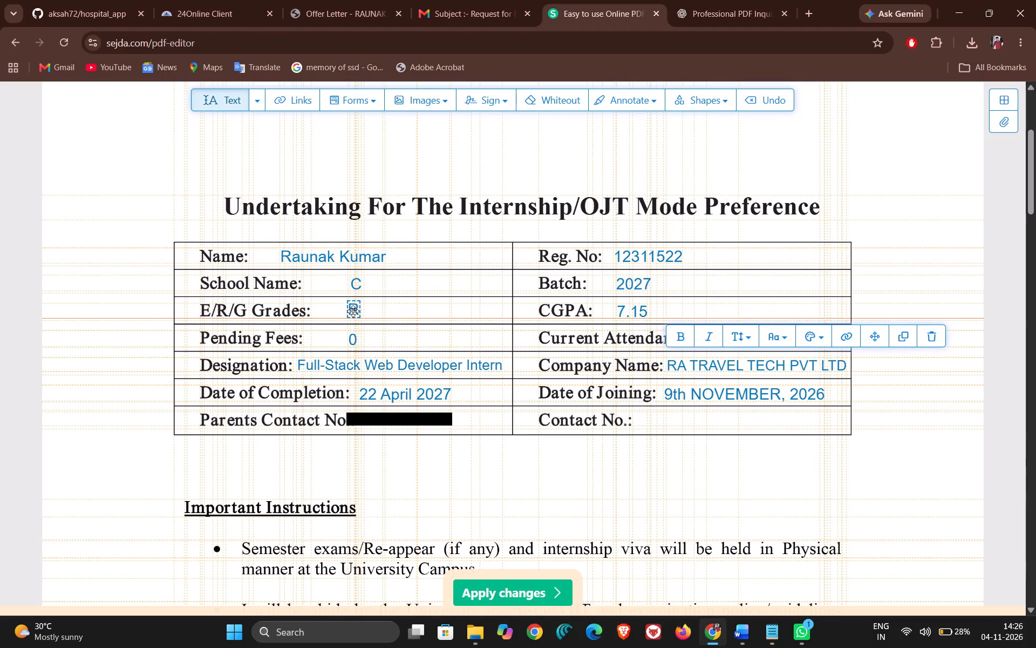
left_click_drag(353, 311, 355, 310)
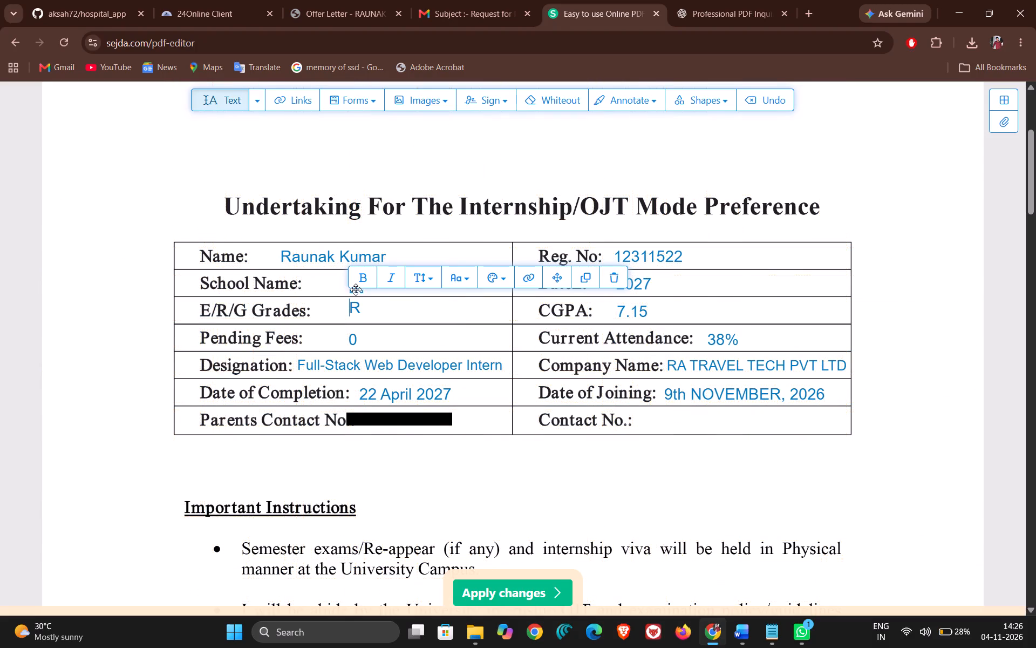
left_click(996, 199)
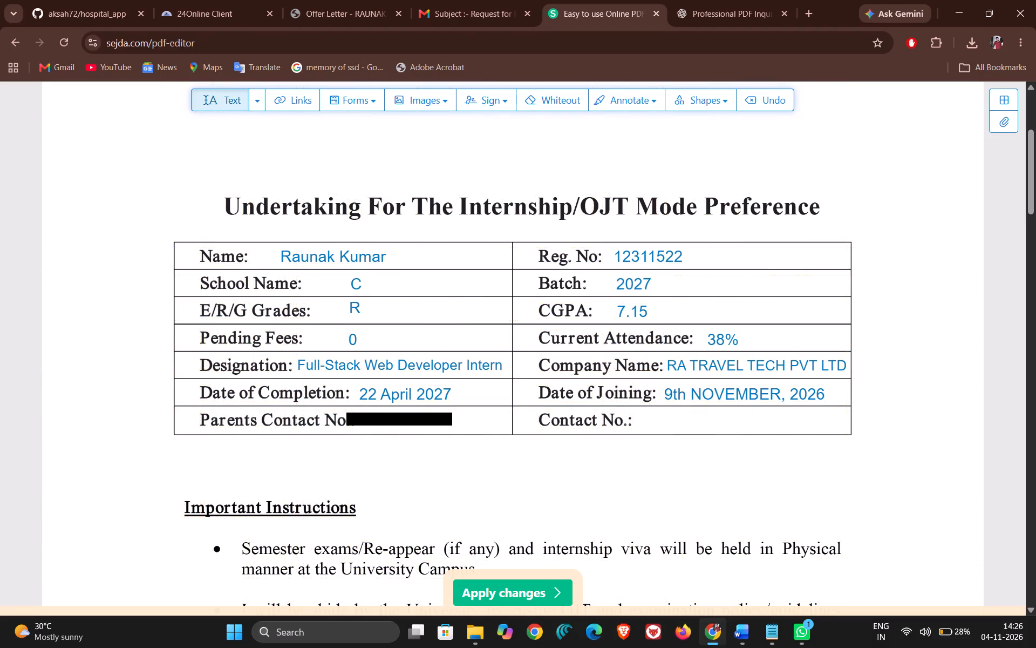
Move the "C" in the School Name row into line with the "R" entry below it.
left_click(359, 282)
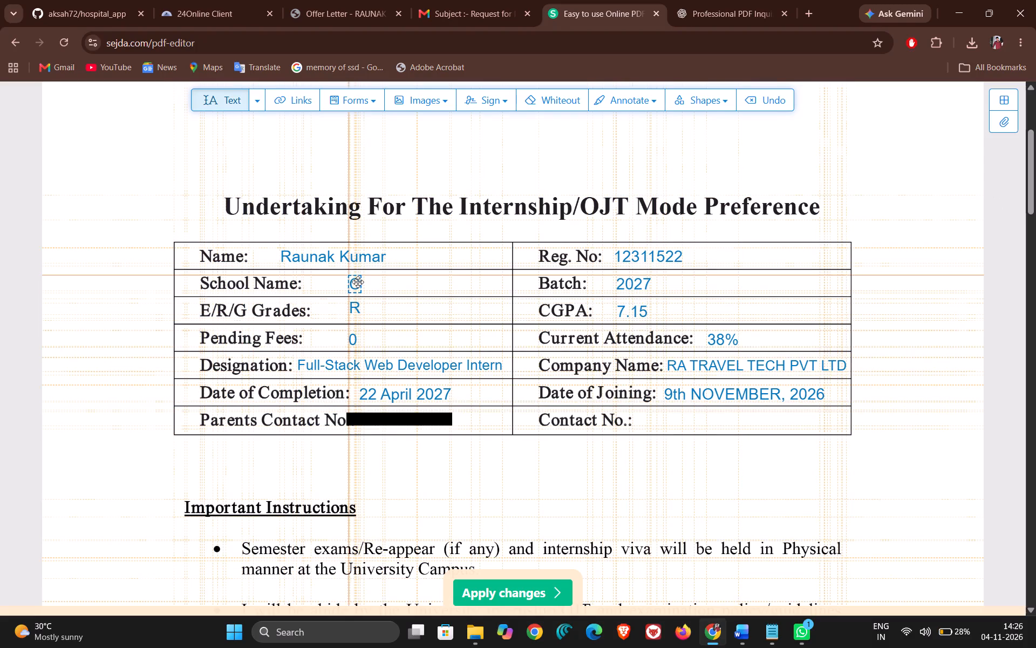
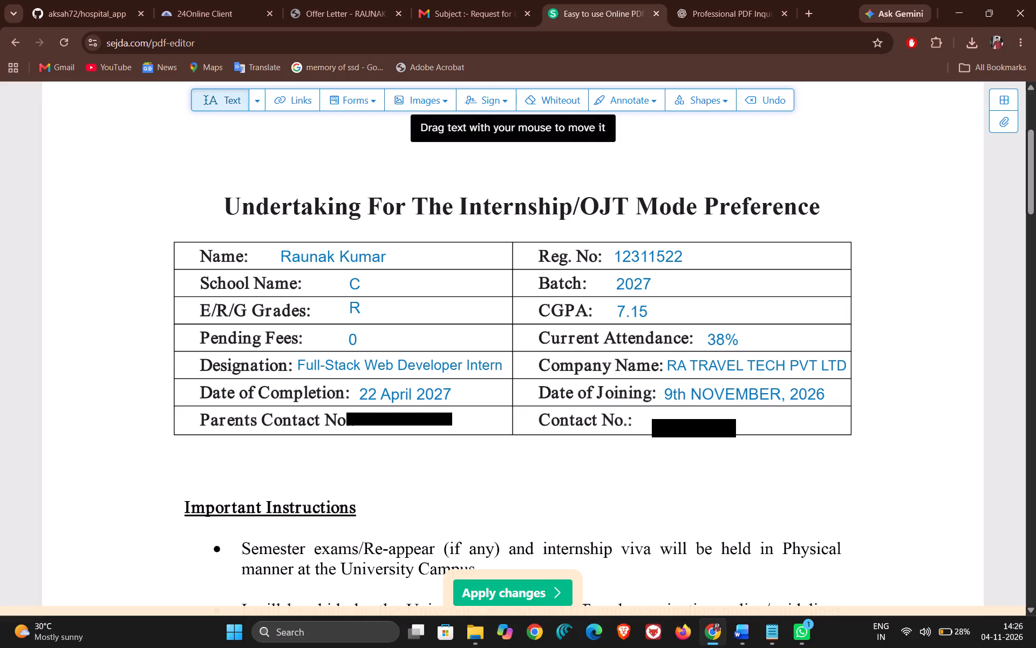
Move the Contact No. entry up so it sits inside its table cell, level with its label.
left_click_drag(711, 427, 710, 420)
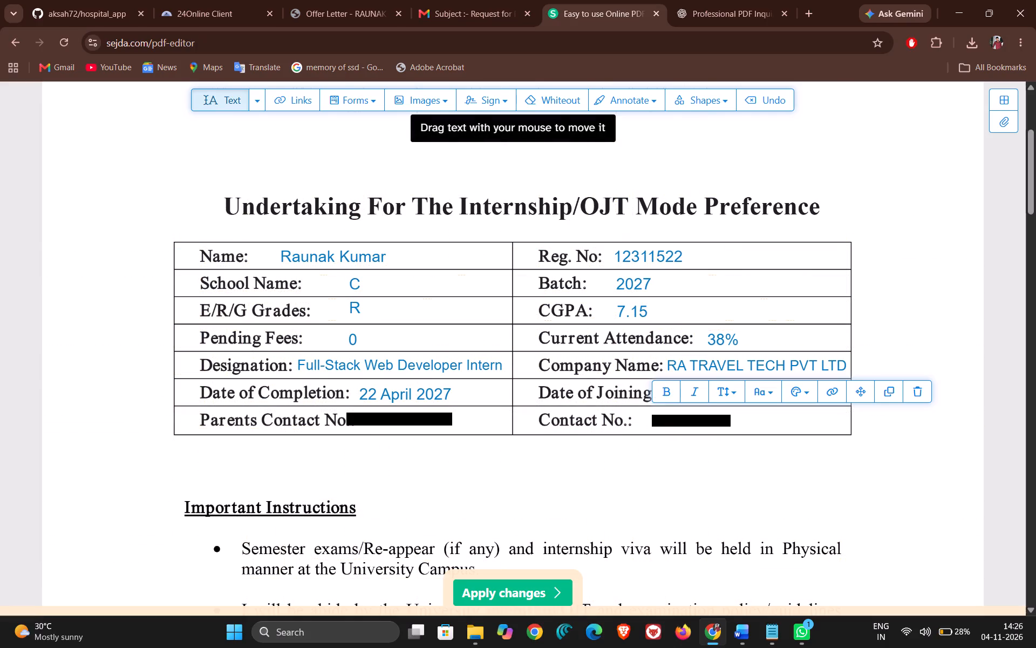
Enter "MODE - A" on the blank for the July-December (26271) semester mode on the second page.
scroll(605, 506, "down", 1)
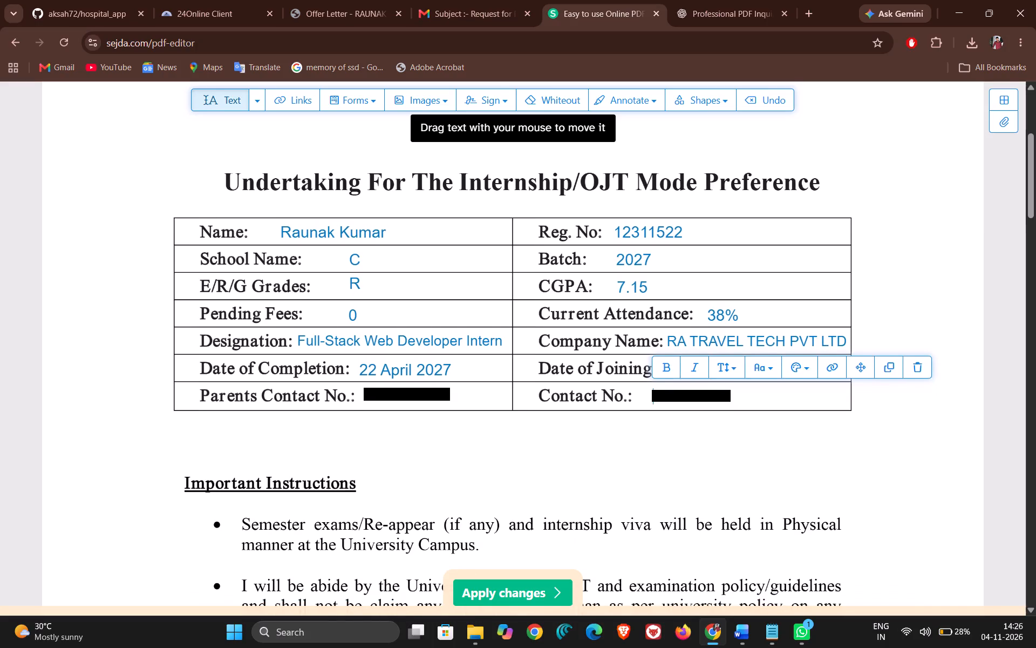
scroll(605, 506, "down", 2)
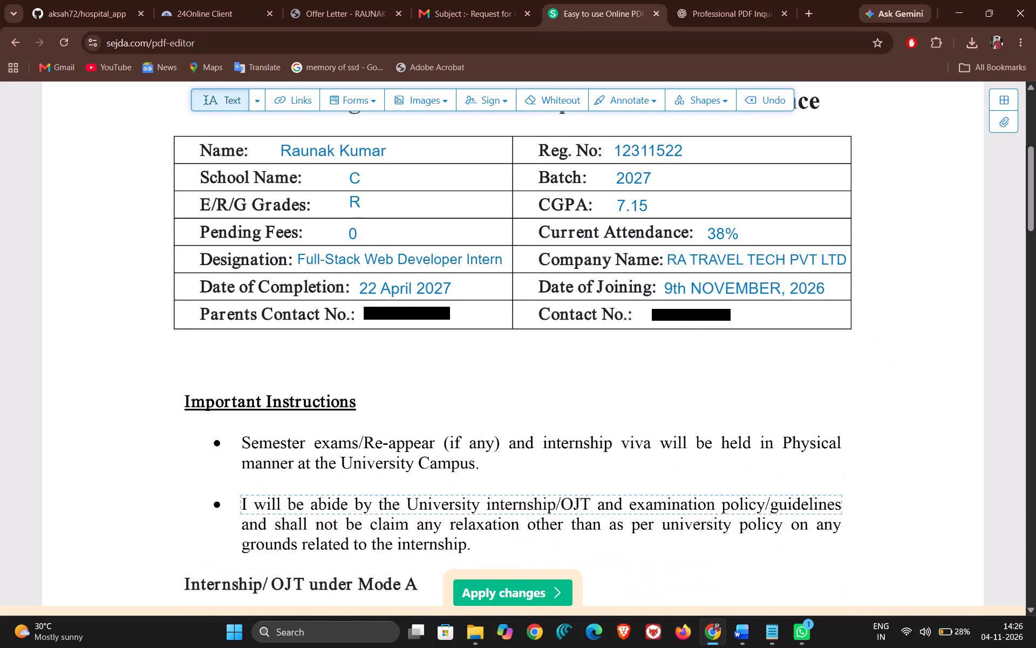
scroll(605, 506, "down", 3)
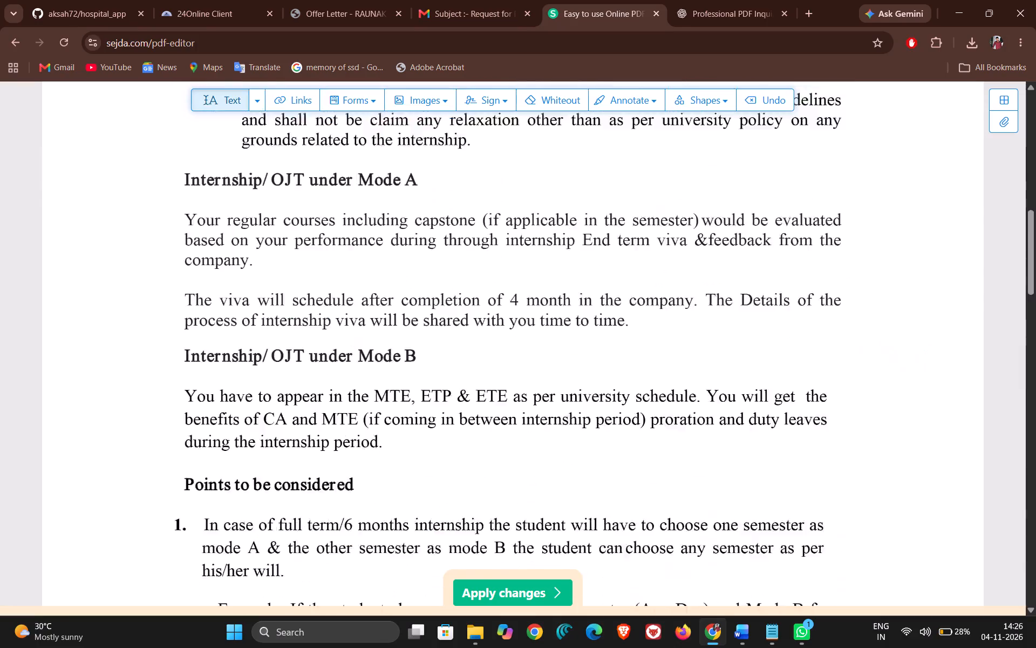
scroll(605, 506, "down", 5)
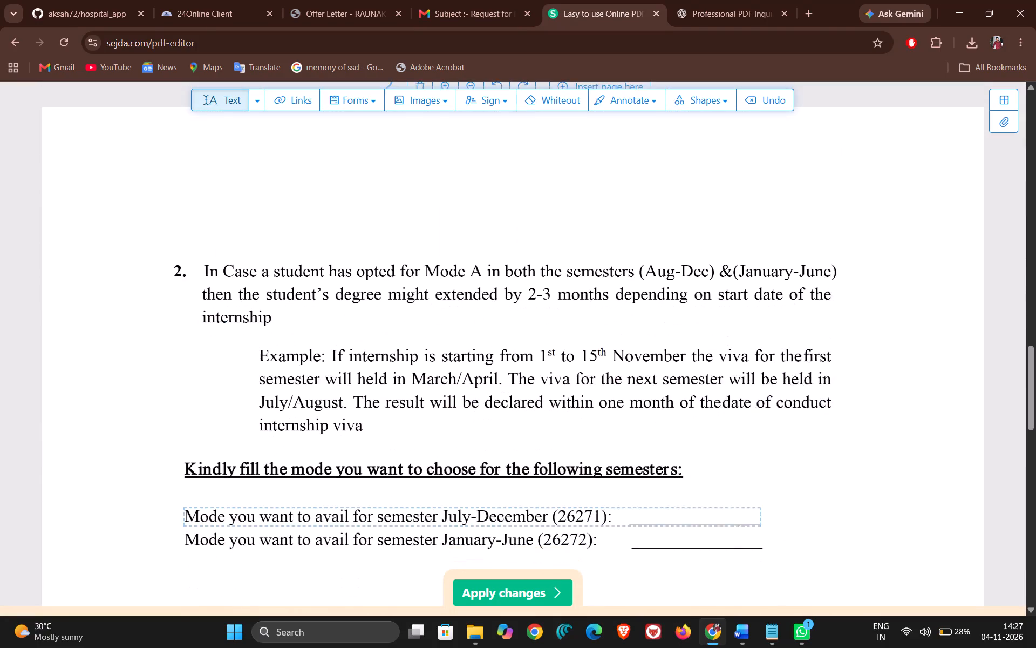
scroll(574, 512, "down", 3)
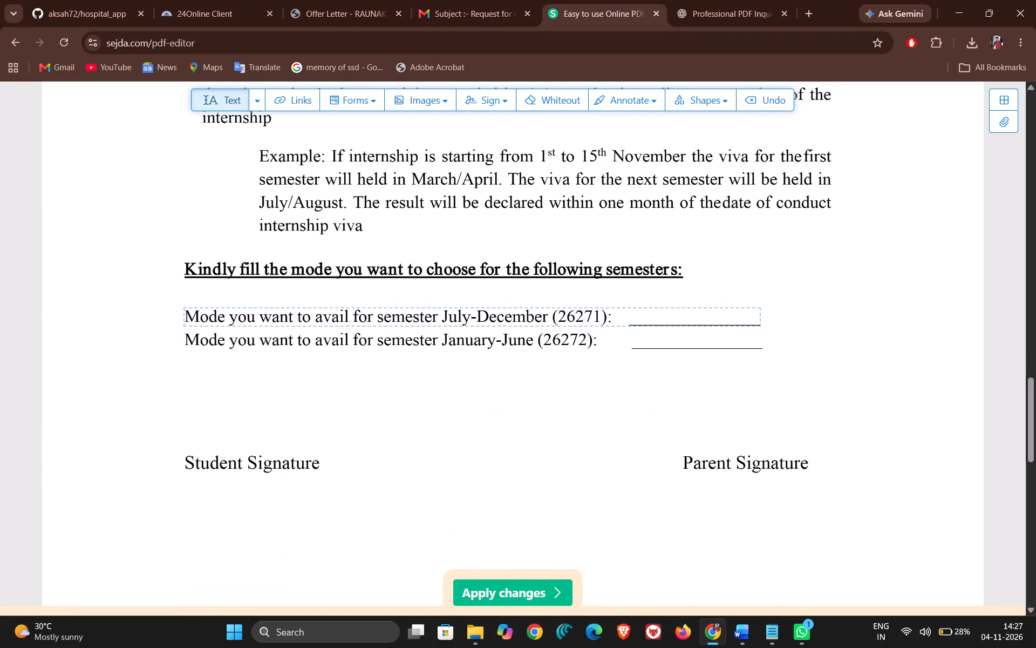
left_click(639, 316)
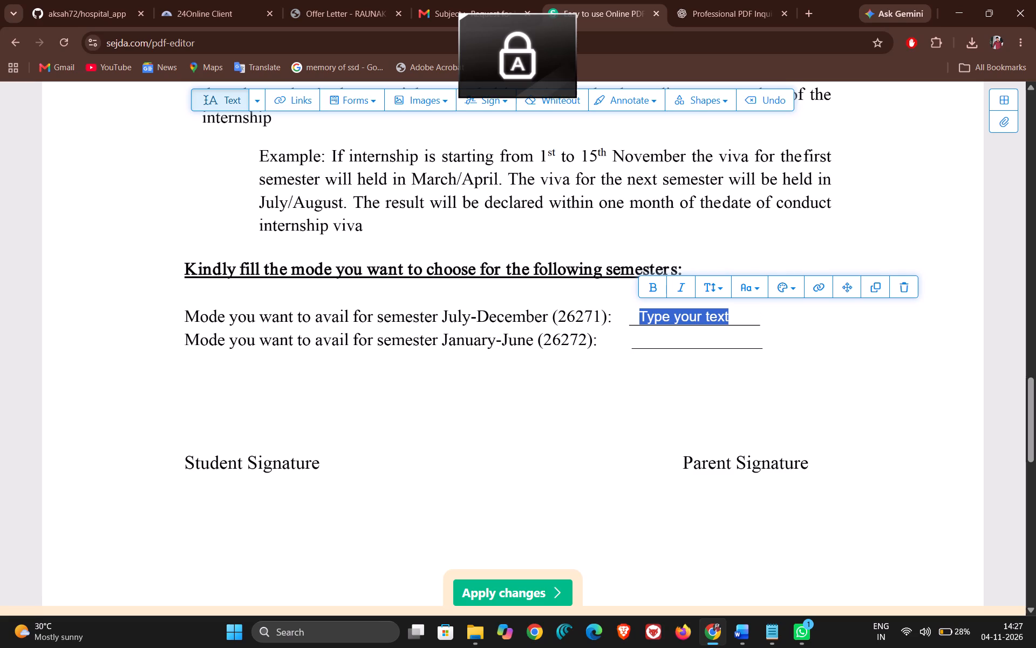
key("m")
type("ODE")
key("space")
type("- A")
Enter "MODE - B" on the January-June (26272) blank and align it directly beneath the "MODE - A" entry.
left_click(643, 339)
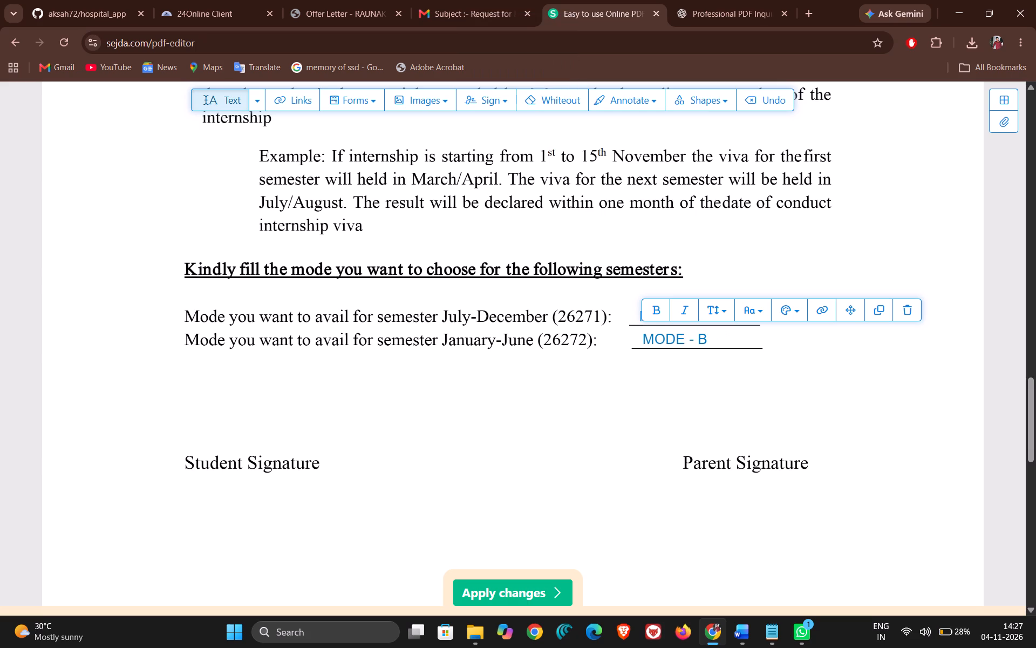
left_click(1007, 367)
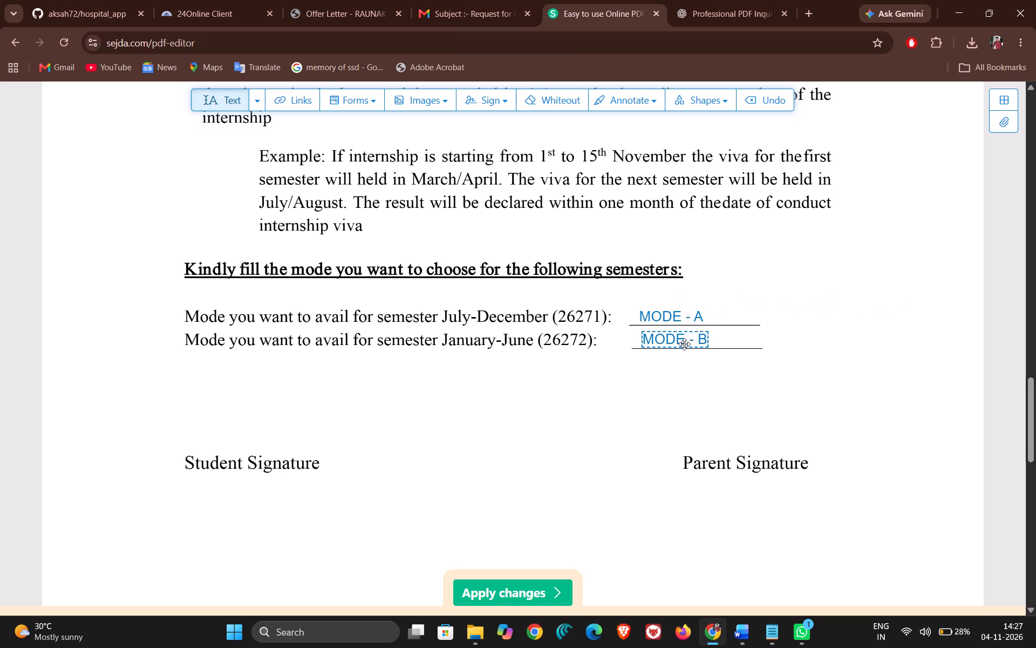
left_click(677, 342)
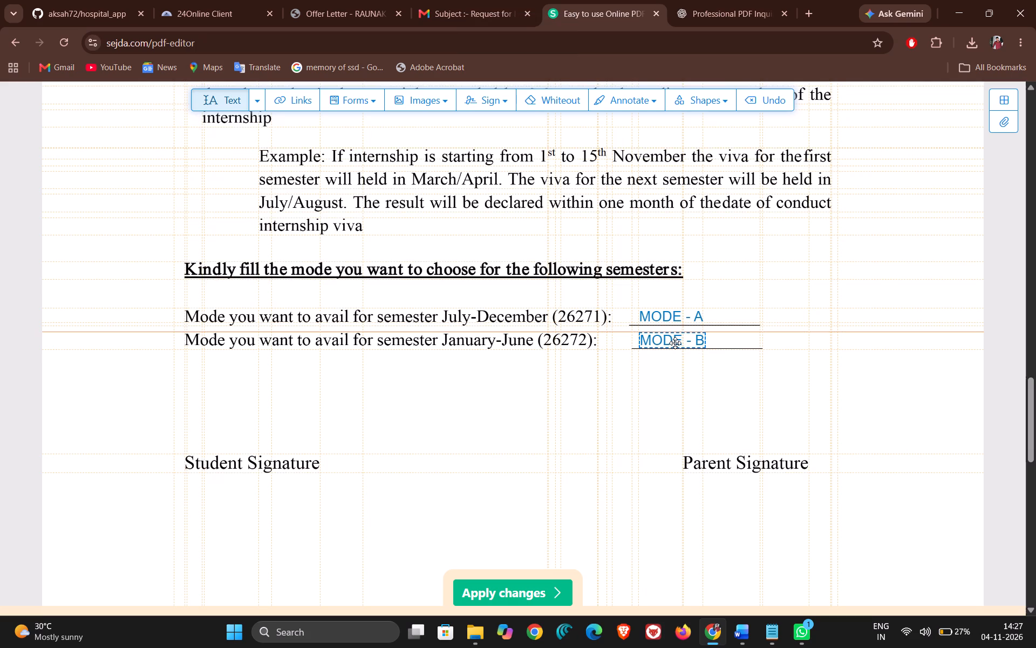
Enter the student's name above Student Signature and the parent's name above Parent Signature.
left_click(207, 439)
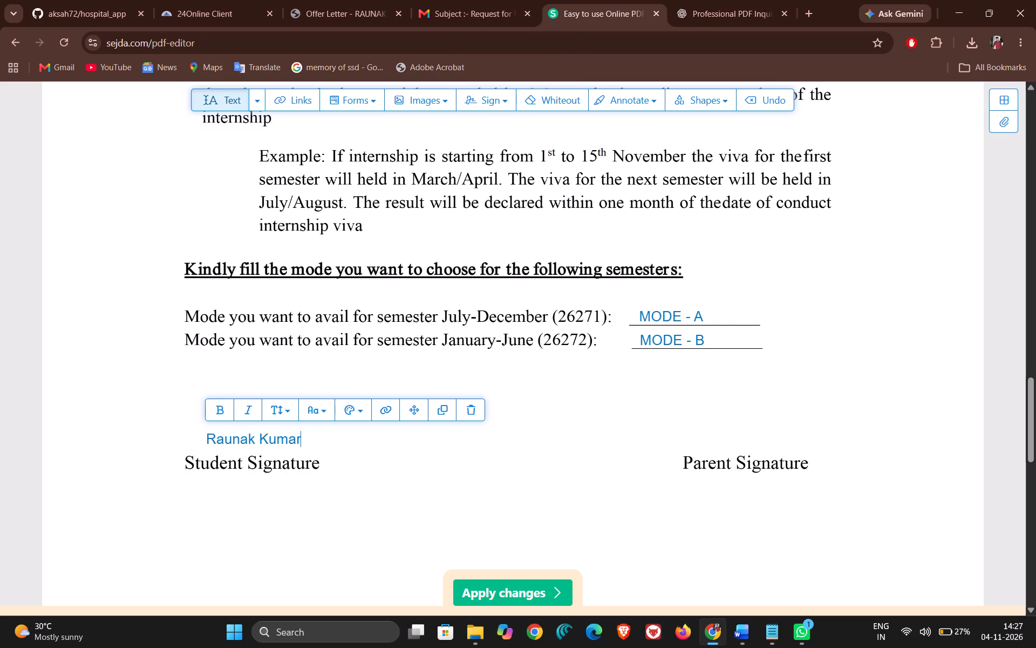
left_click(222, 441)
left_click(692, 435)
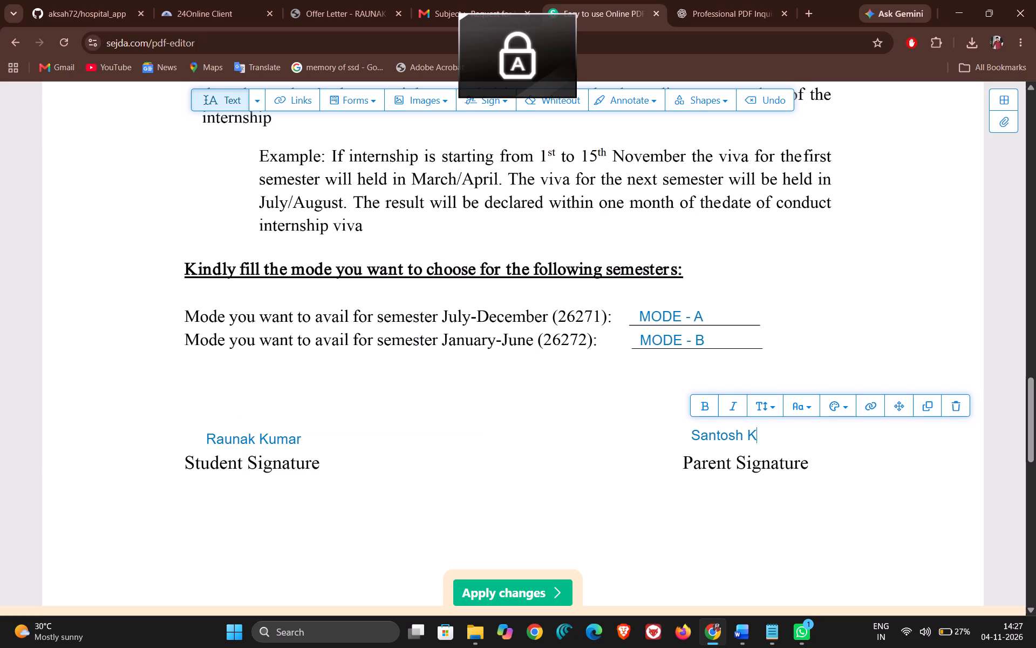
key("BackSpace")
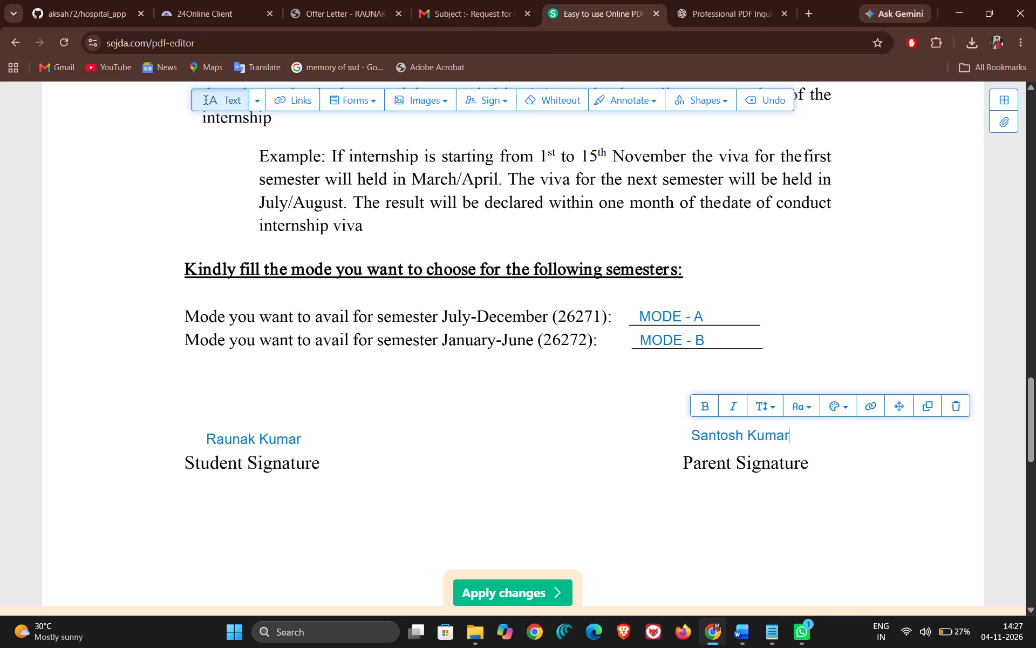
Nudge the parent's name slightly down and the student's name slightly up to level them above their signature labels.
left_click(903, 406)
left_click(752, 437)
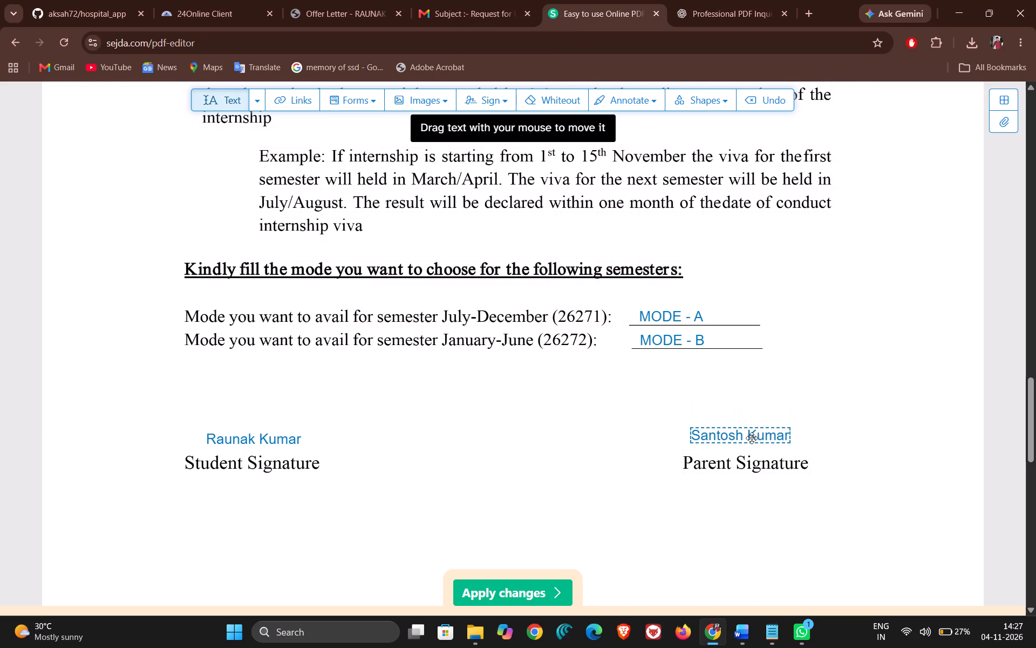
left_click(268, 441)
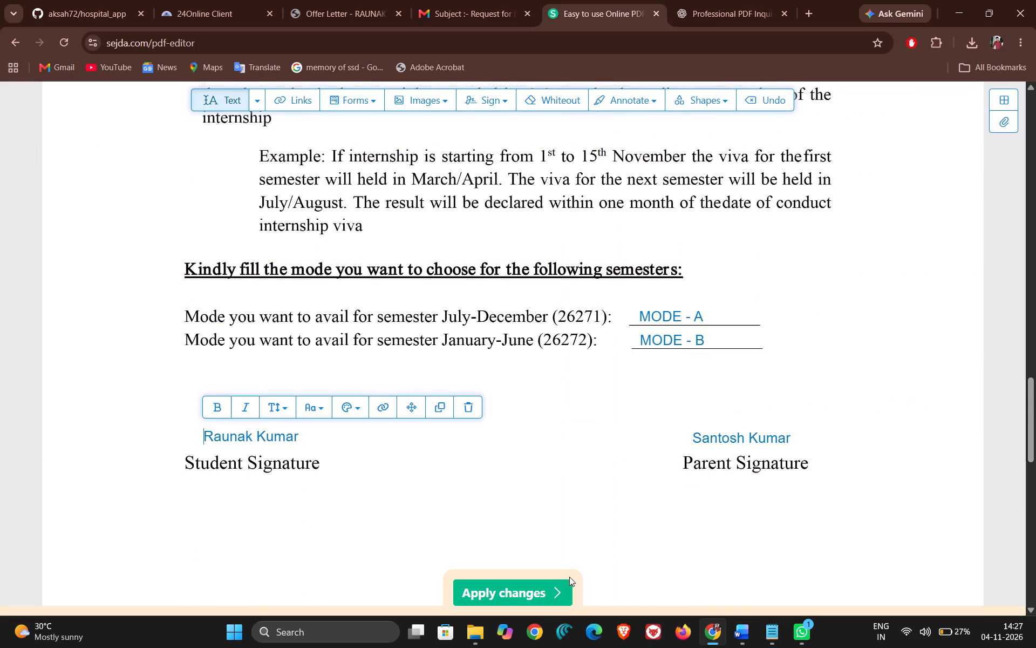
Check the filled-in form from the top and apply the changes to generate the edited PDF.
scroll(638, 385, "up", 9)
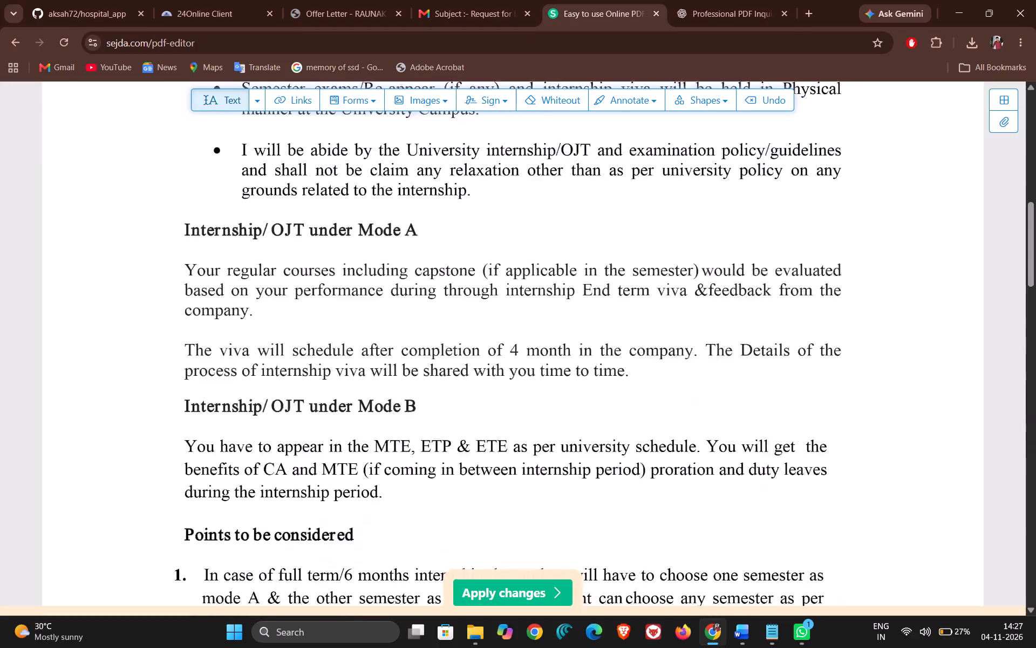
scroll(638, 385, "up", 3)
scroll(638, 385, "down", 7)
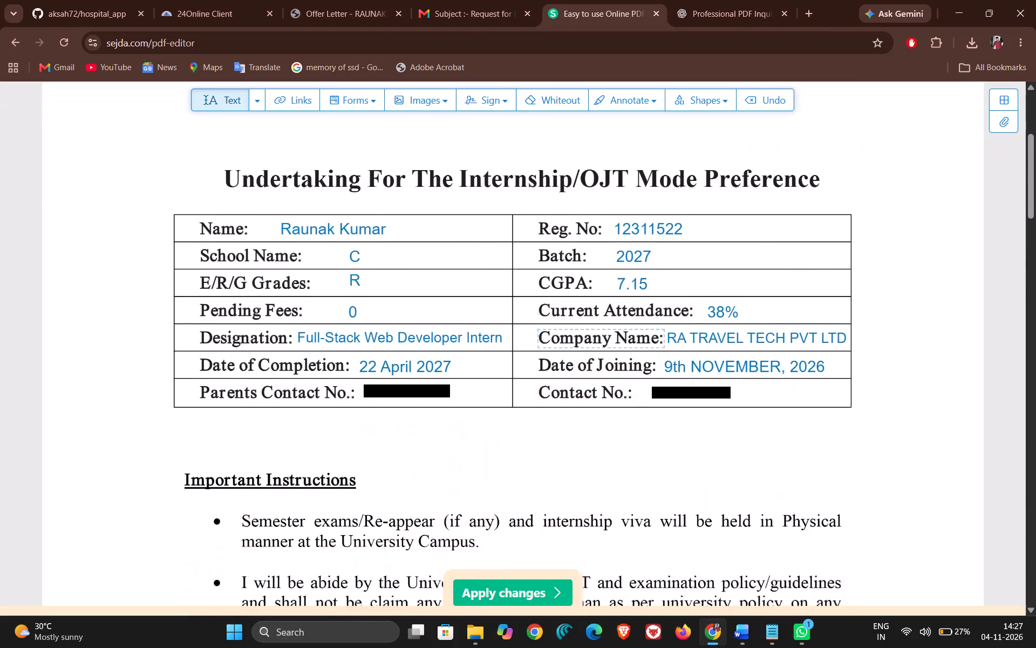
scroll(638, 385, "down", 2)
left_click(526, 585)
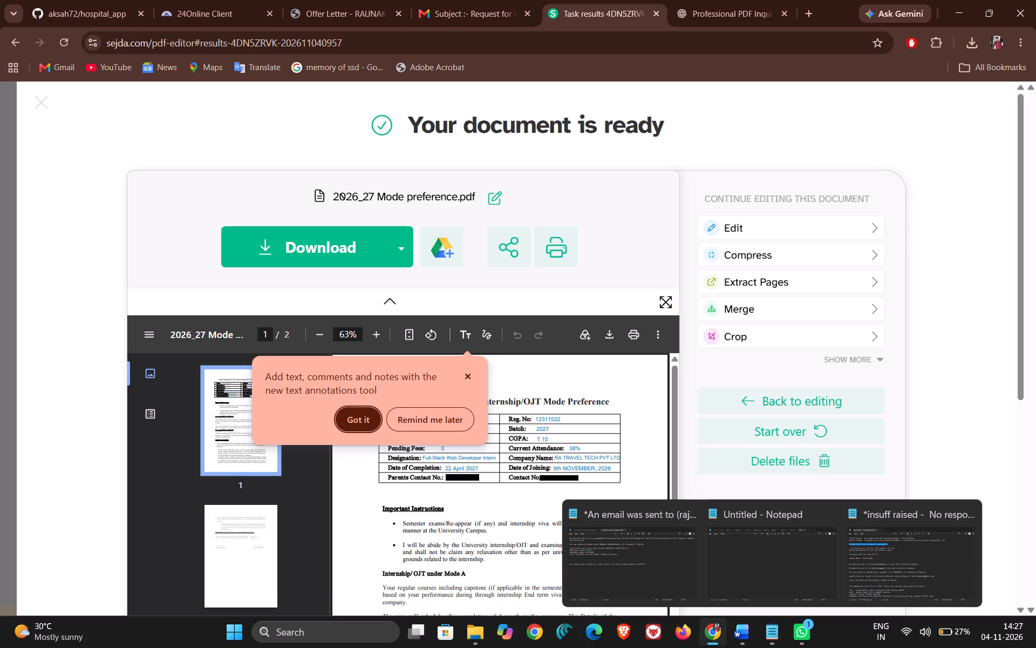
Dismiss the annotation tip and download the PDF to the Downloads folder as "2026_27 Mode preference (1).pdf".
left_click(363, 420)
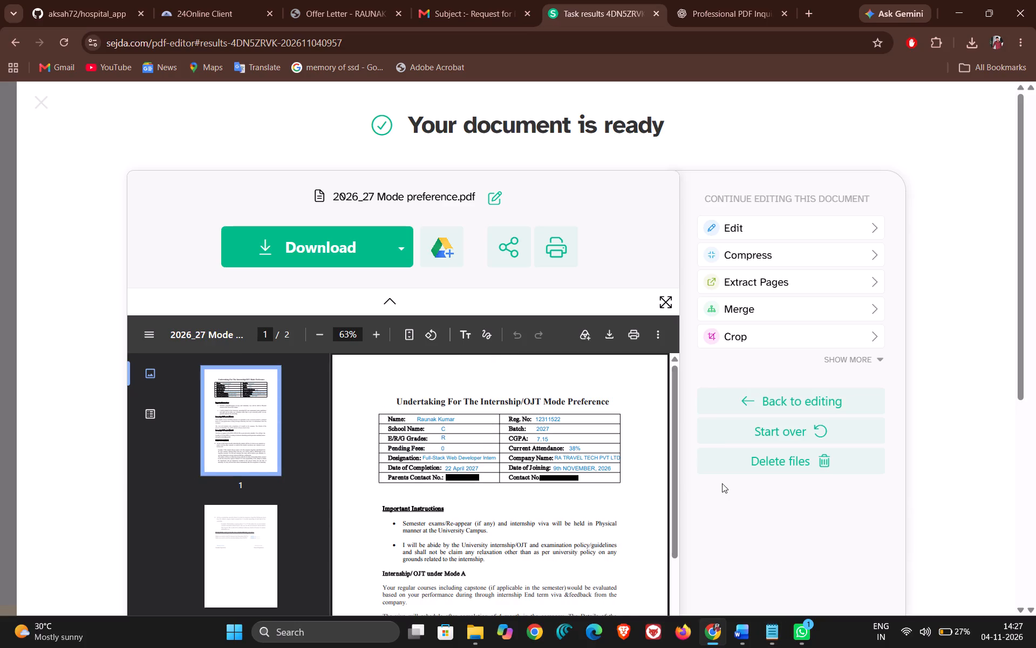
left_click(356, 253)
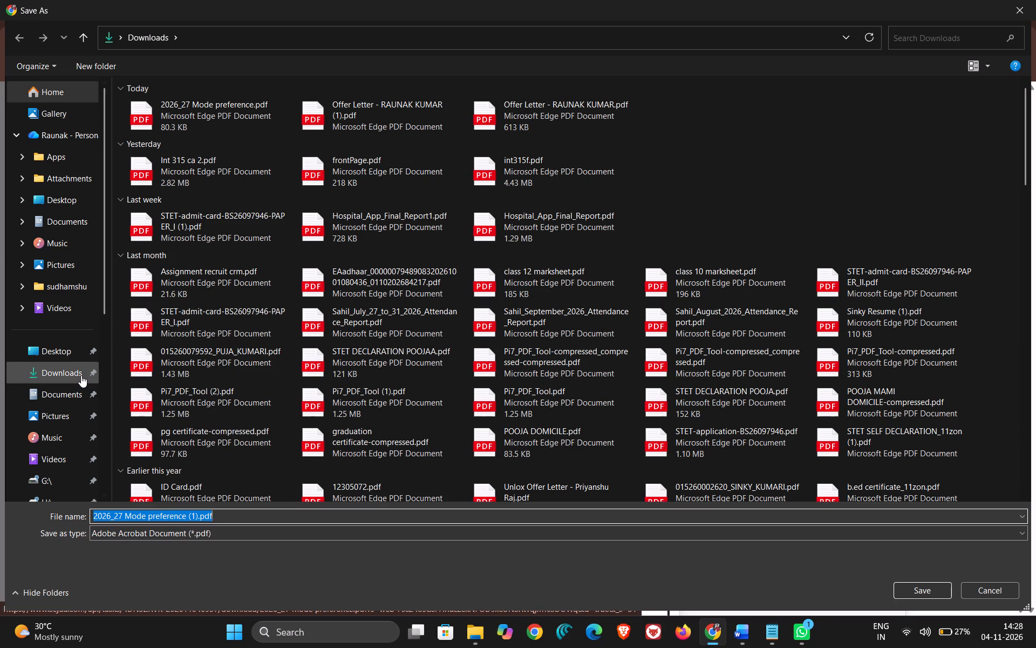
left_click(81, 375)
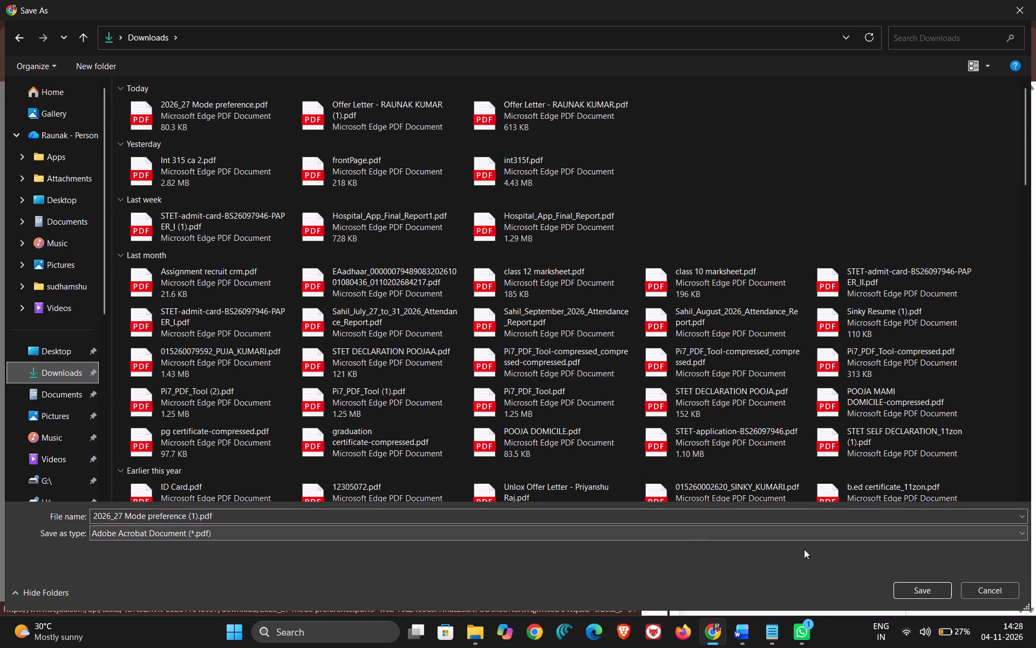
left_click(913, 593)
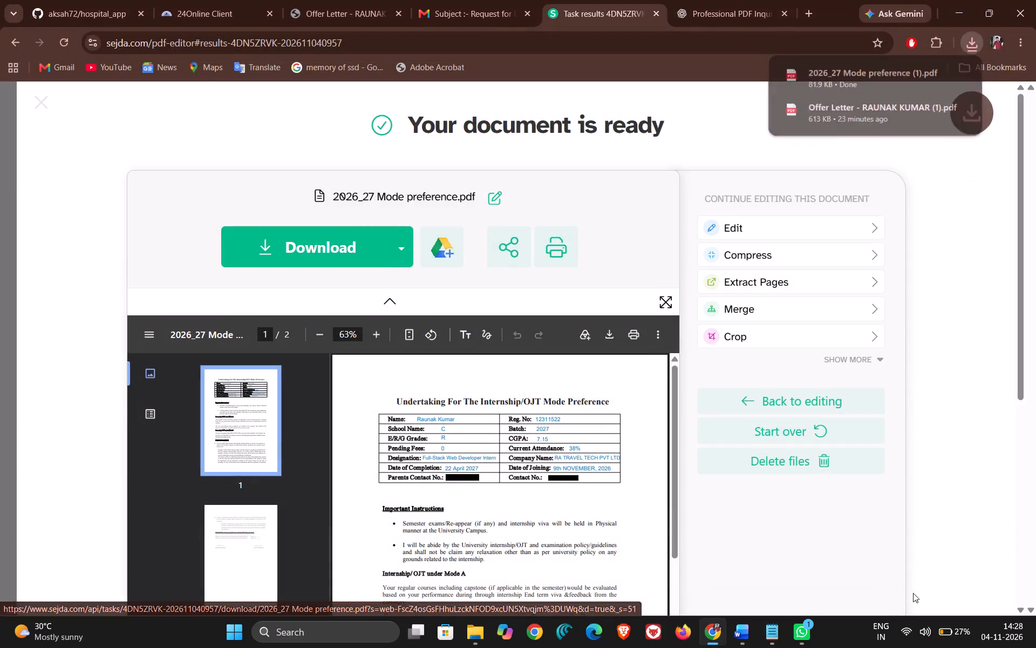
Open the downloaded mode preference PDF to review its entries, and close the Acrobat window.
left_click(874, 77)
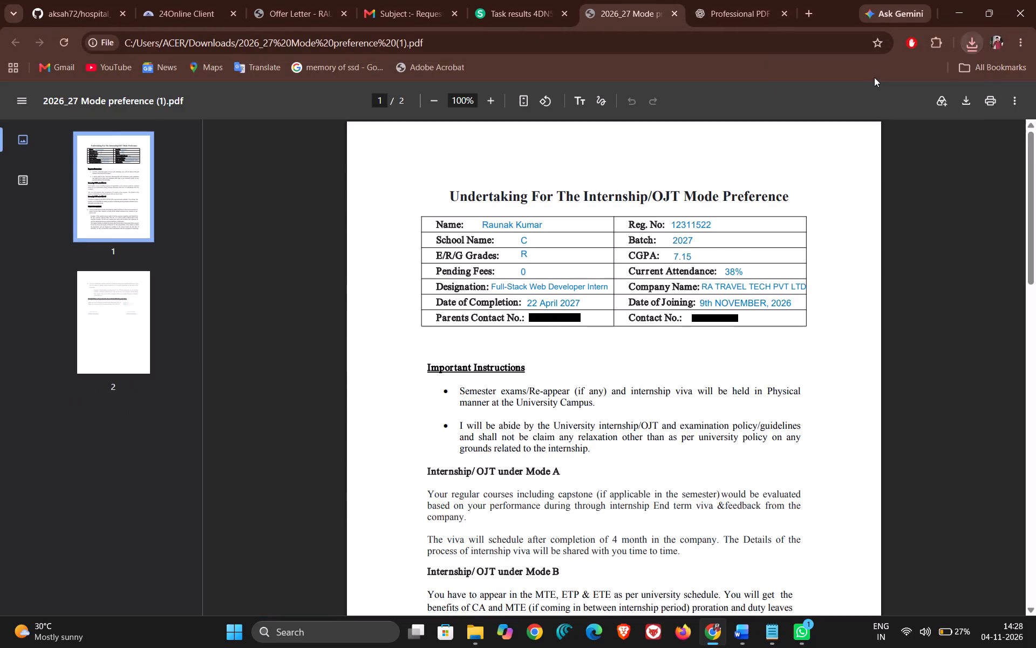
scroll(604, 392, "down", 8)
scroll(604, 392, "up", 5)
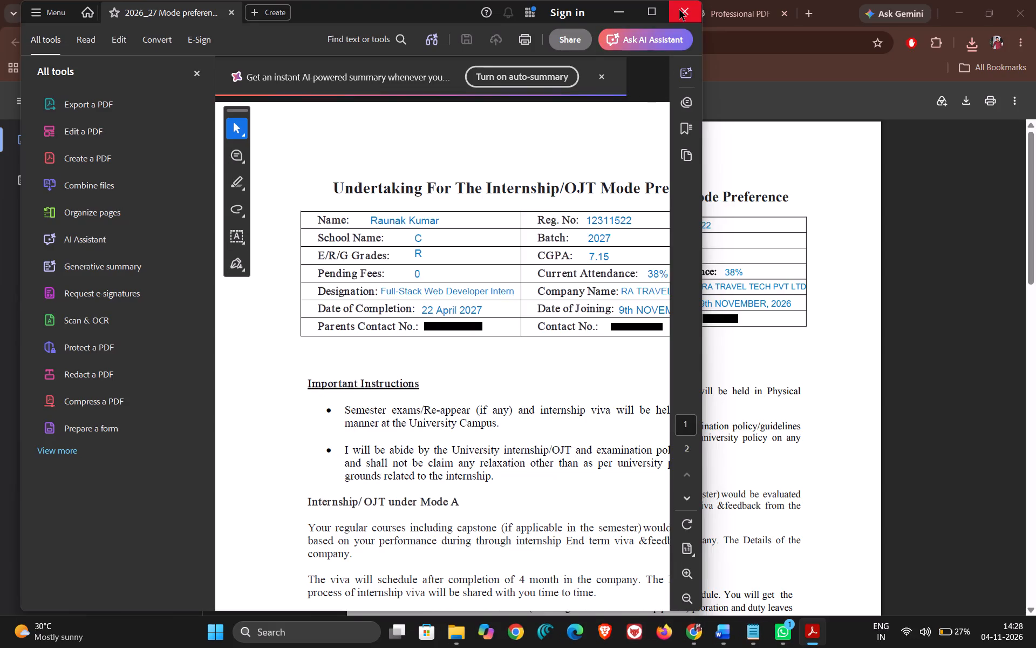
left_click(679, 10)
Switch to the Downloads folder in File Explorer and copy the needed PDF.
left_click(460, 635)
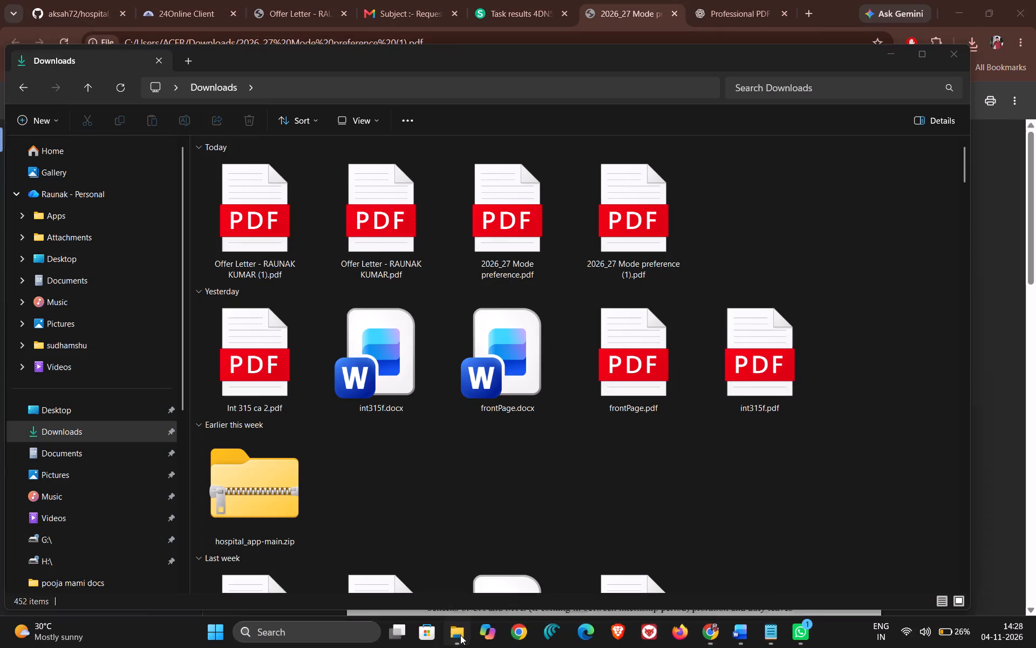
key("ctrl+c")
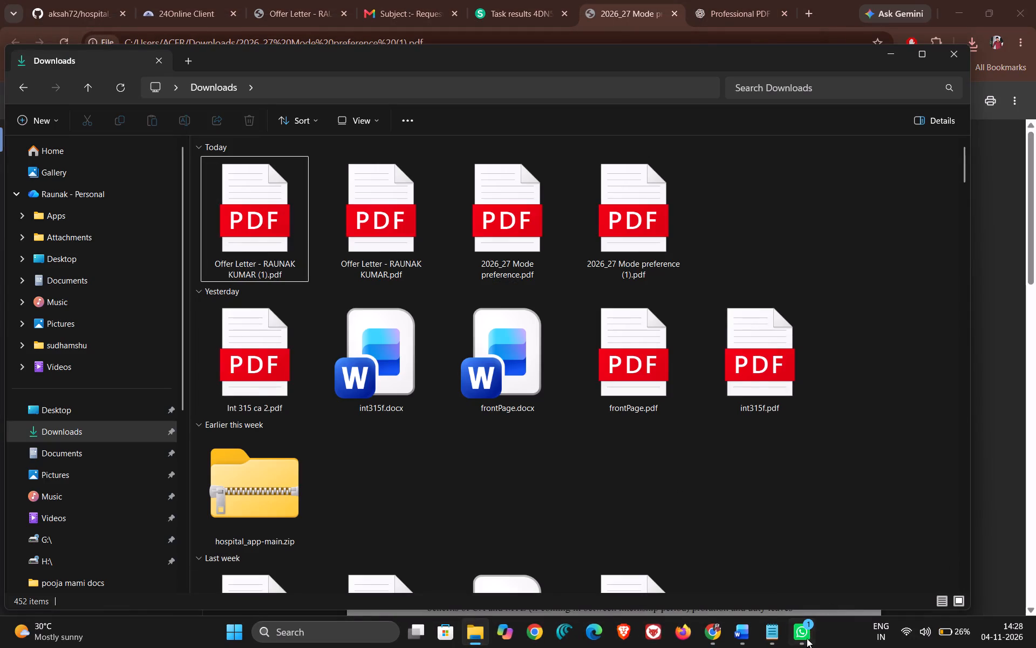
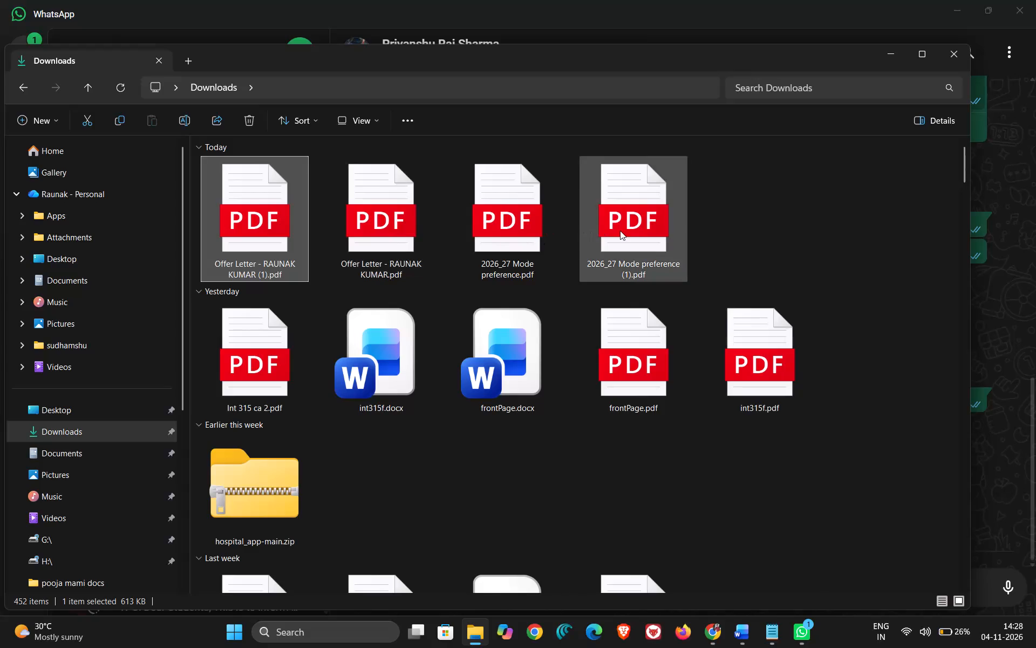
Copy the file "2026_27 Mode preference (1).pdf" from the Downloads folder.
left_click(614, 235)
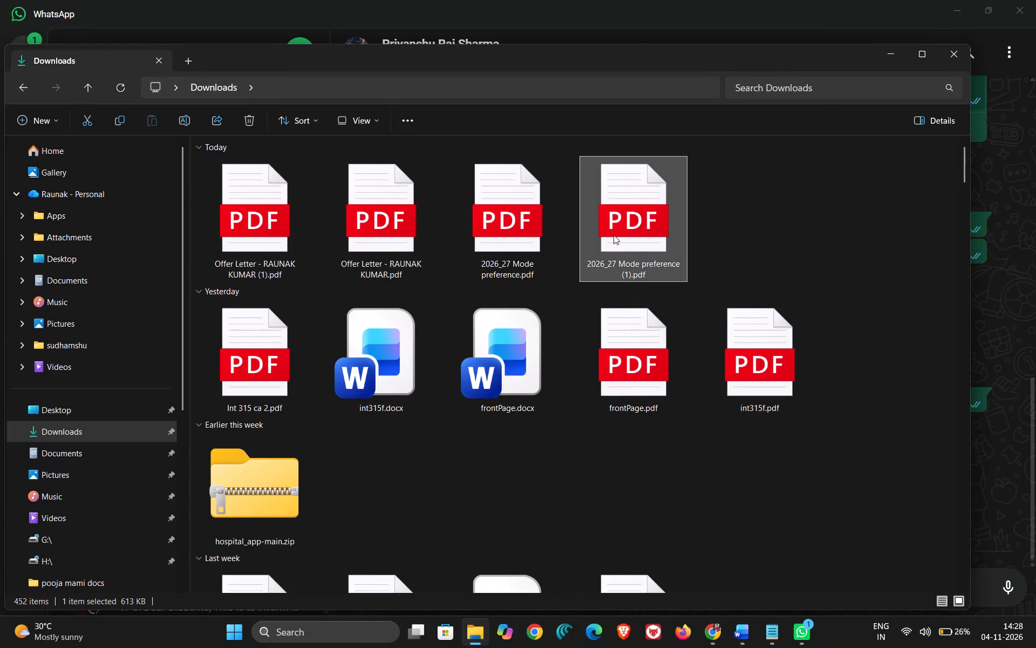
key("ctrl+c")
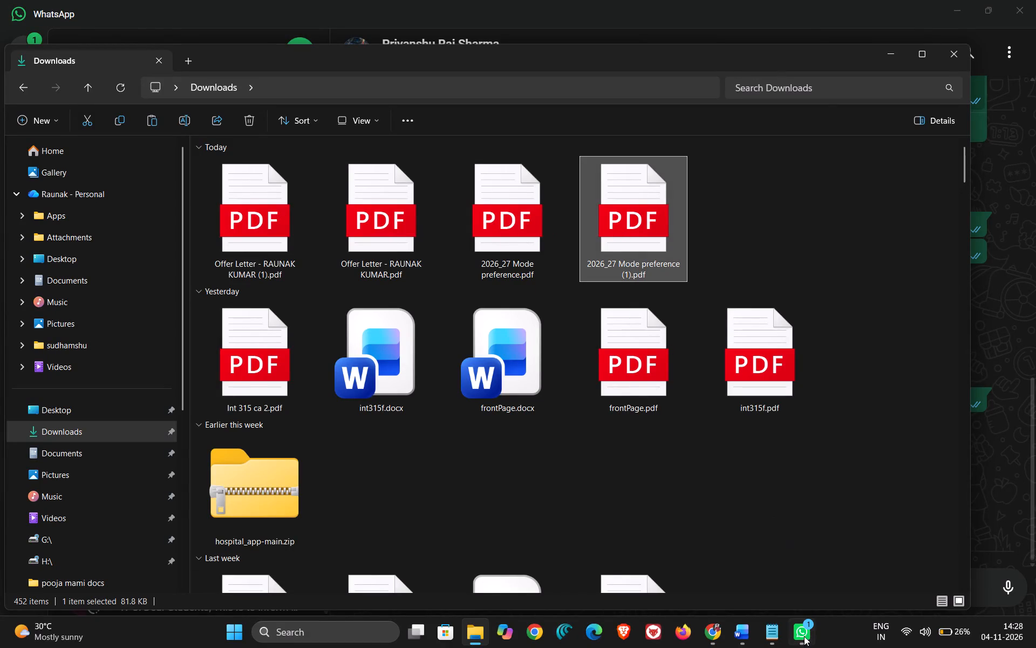
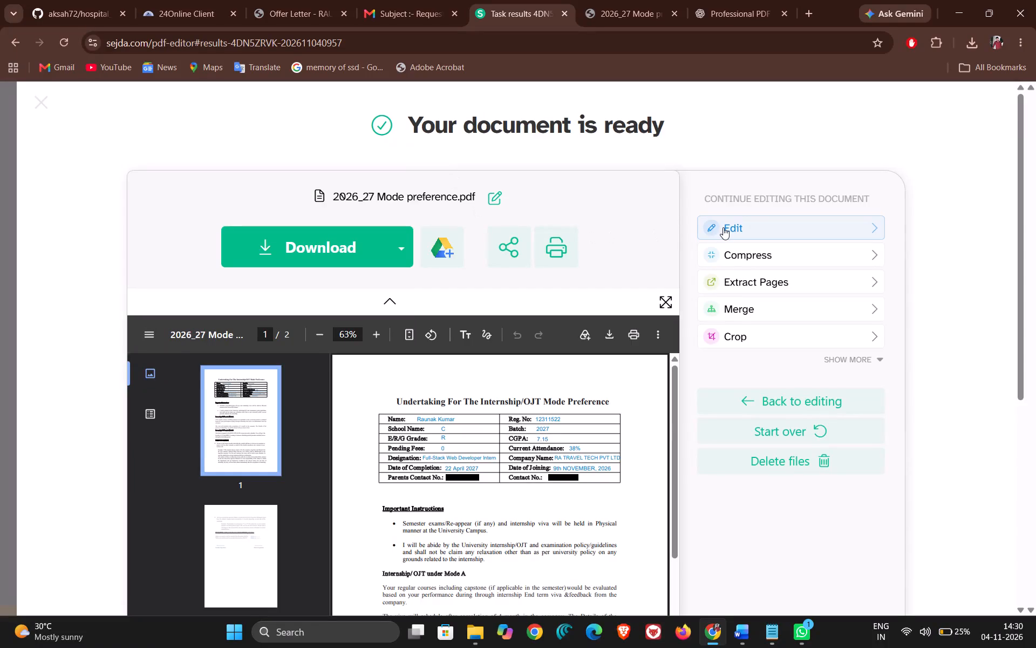
Reopen the undertaking PDF for editing and replace the School Name entry with the copied text "Computer science and engineering".
left_click(723, 227)
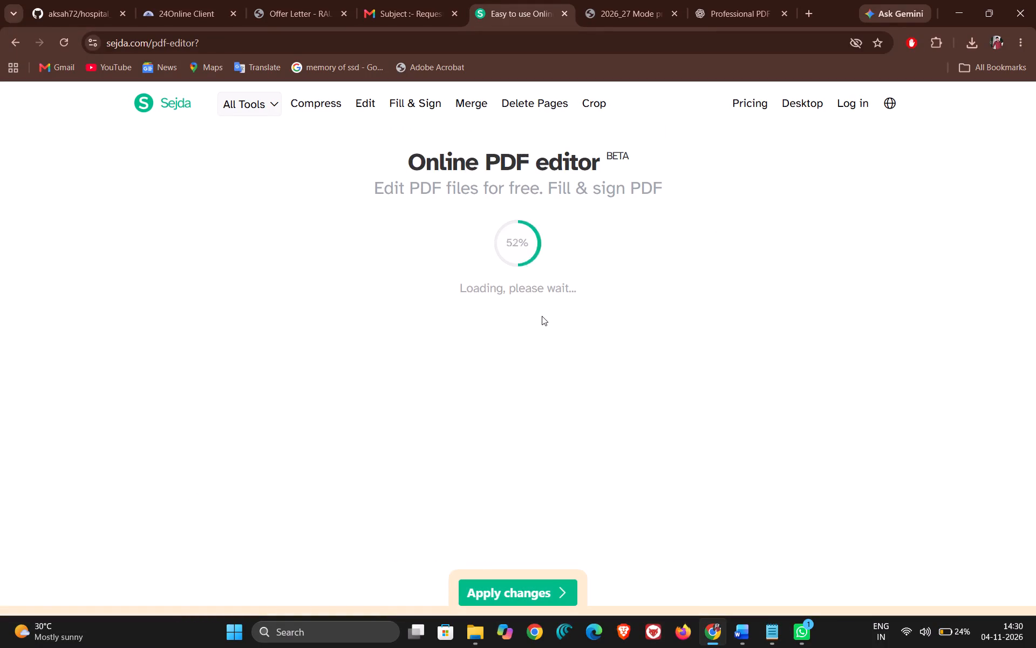
scroll(529, 404, "down", 3)
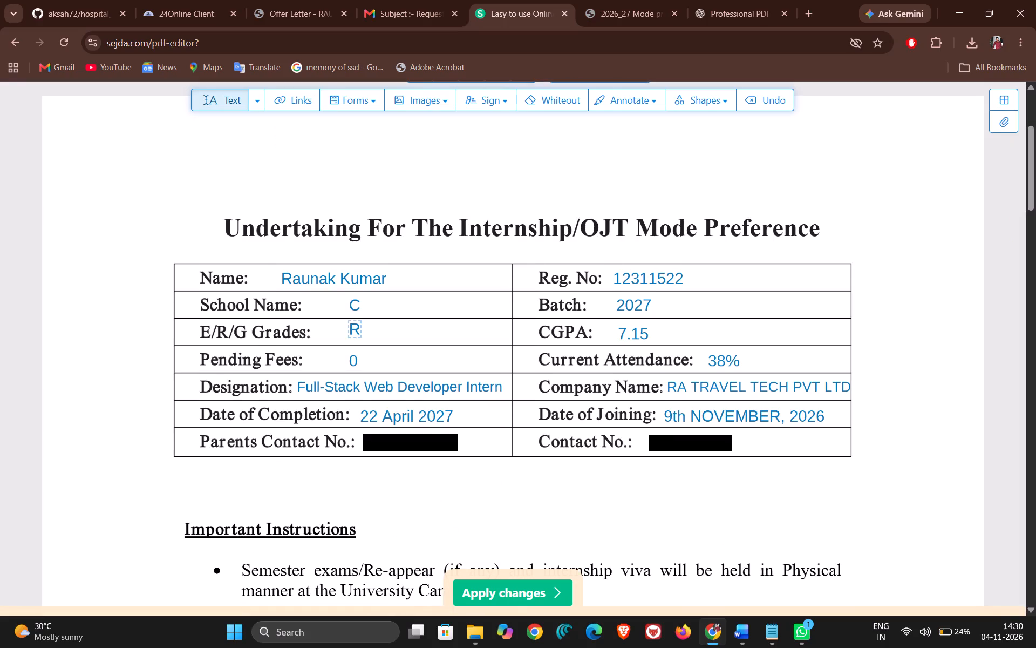
left_click(357, 308)
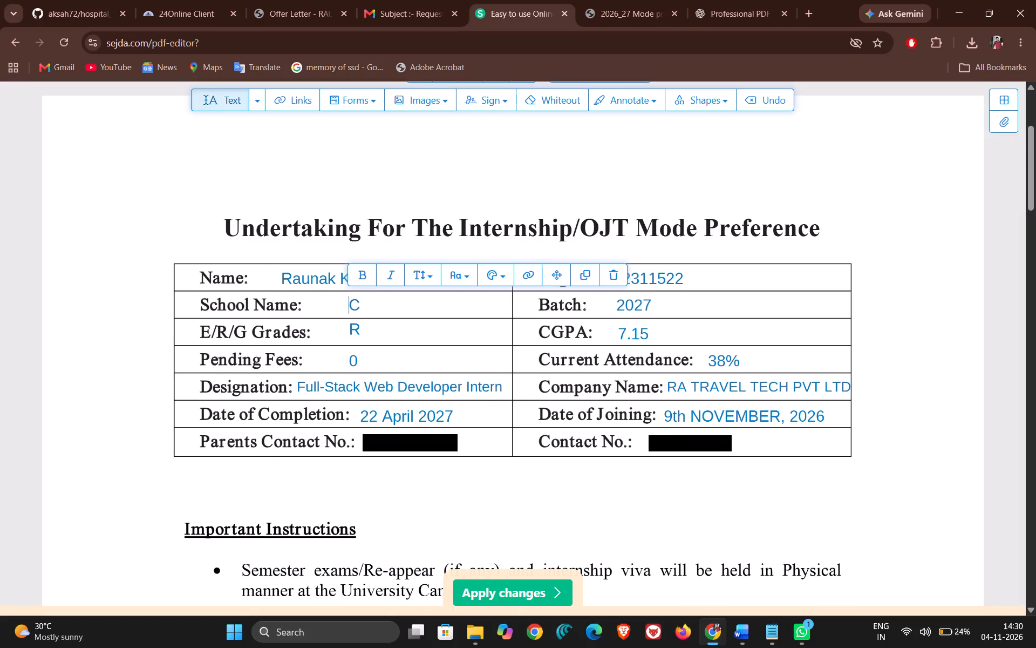
key("Right")
key("BackSpace")
key("ctrl+v")
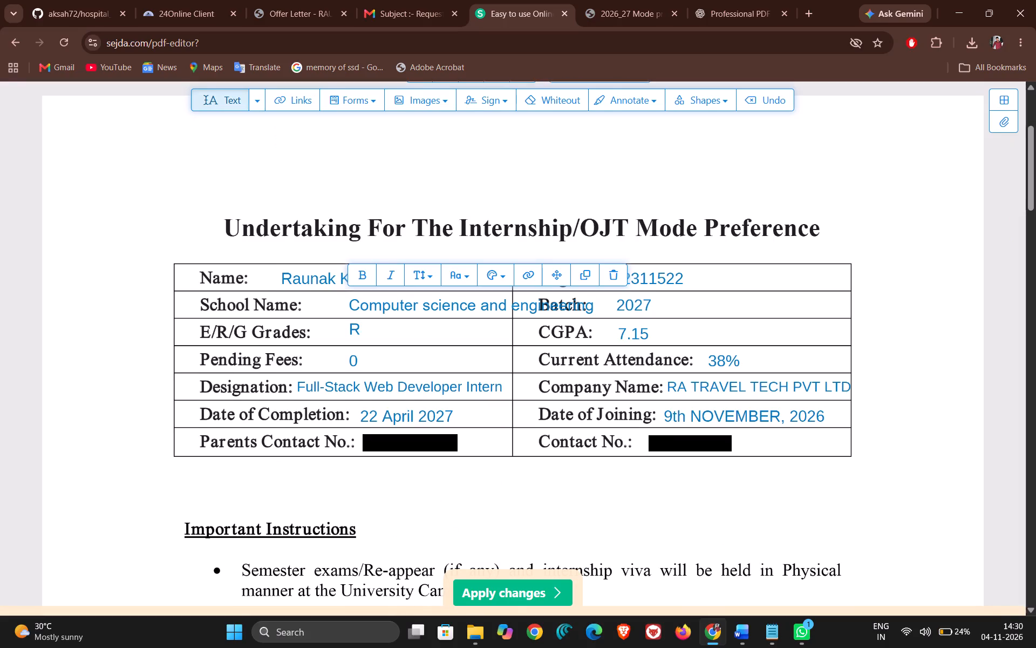
Reduce the School Name text to font size 8 and move it beside its label so it fits inside the cell.
triple_click(441, 300)
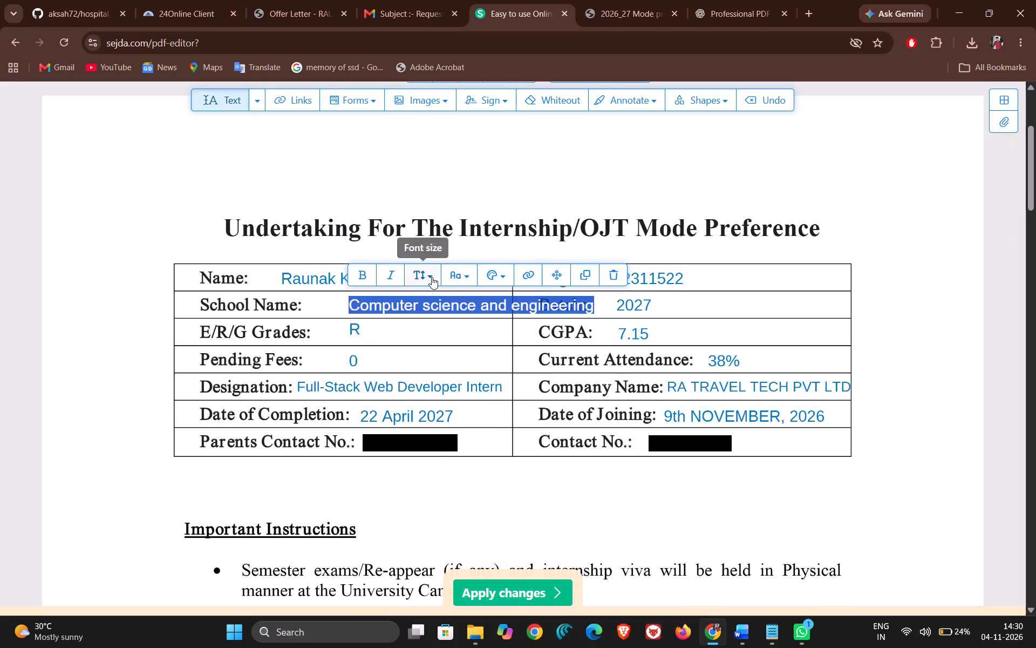
left_click(432, 277)
left_click(430, 328)
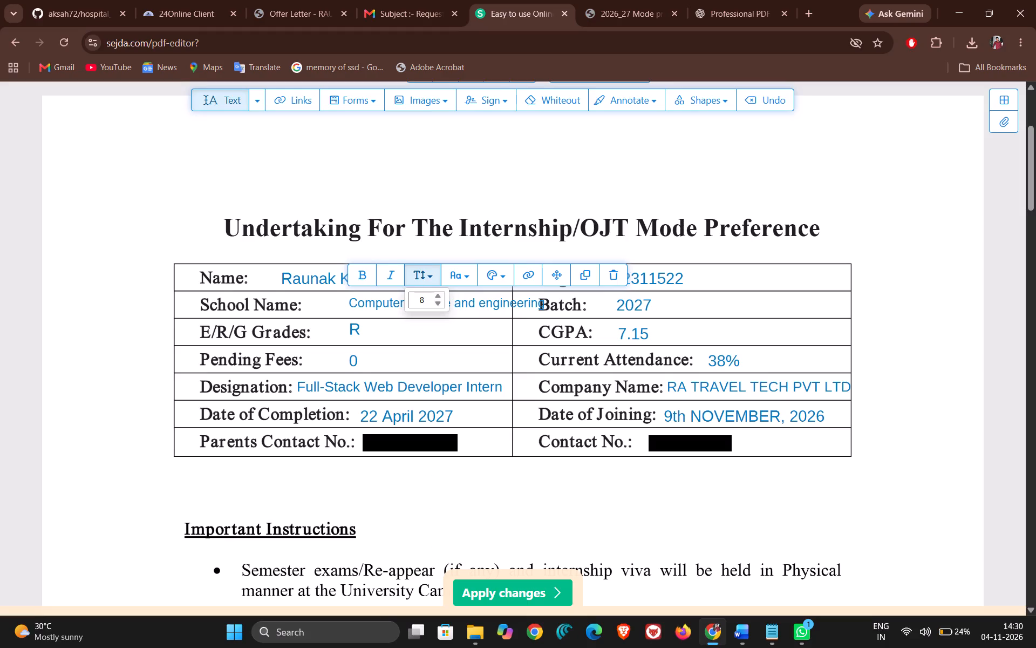
left_click(440, 297)
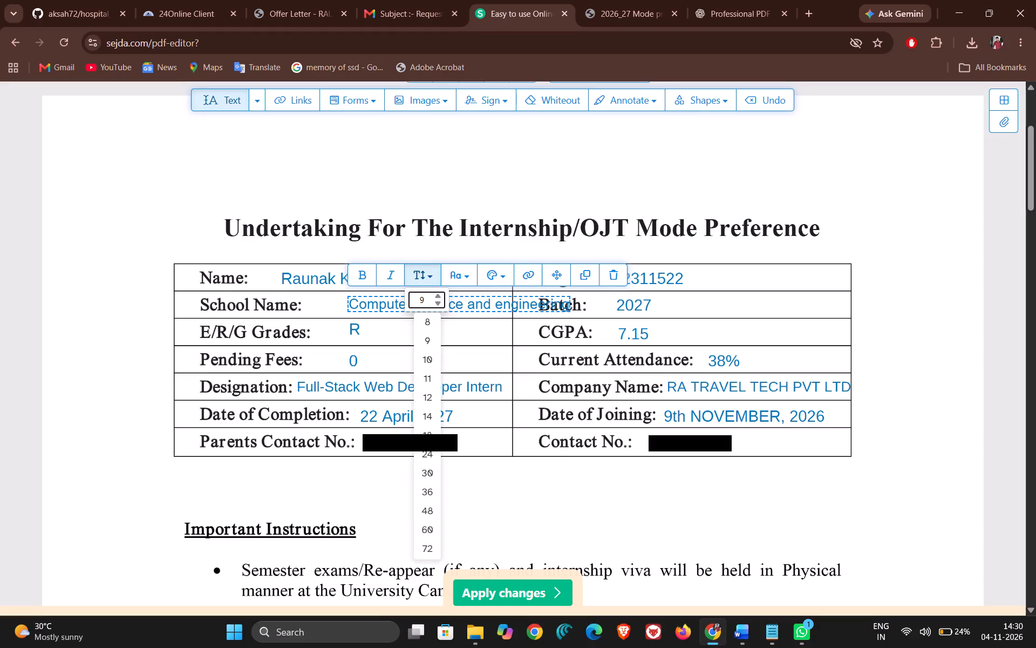
left_click(551, 275)
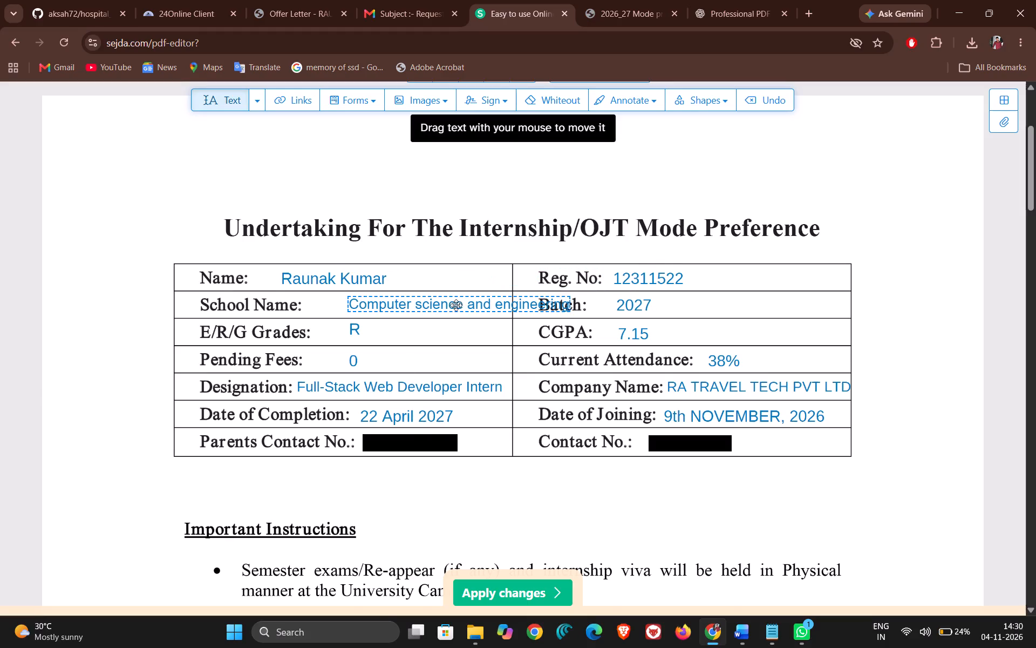
left_click_drag(457, 305, 415, 305)
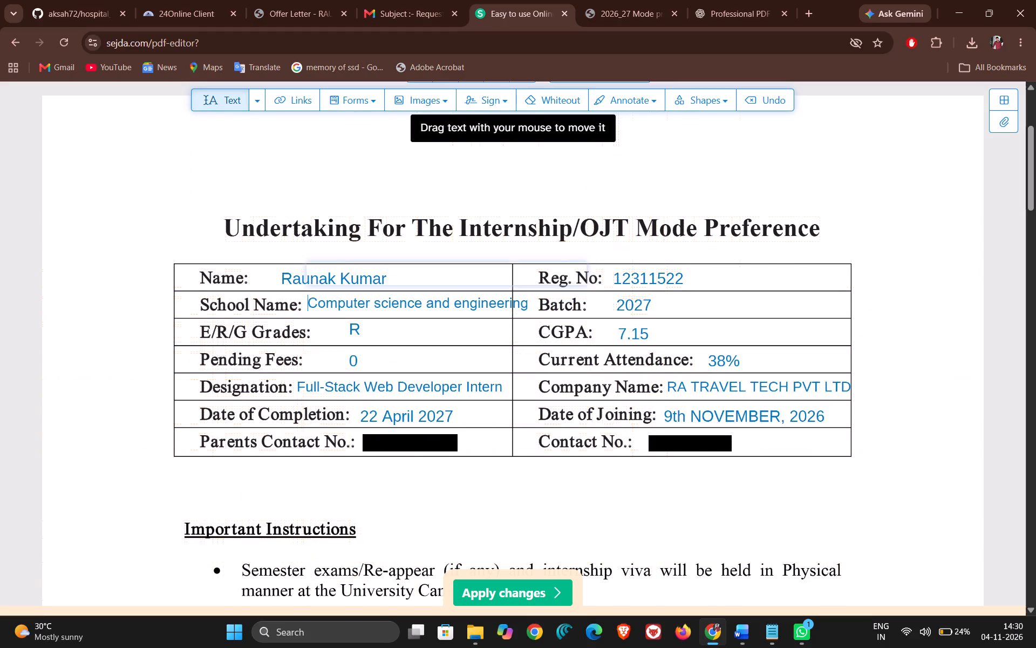
left_click(390, 274)
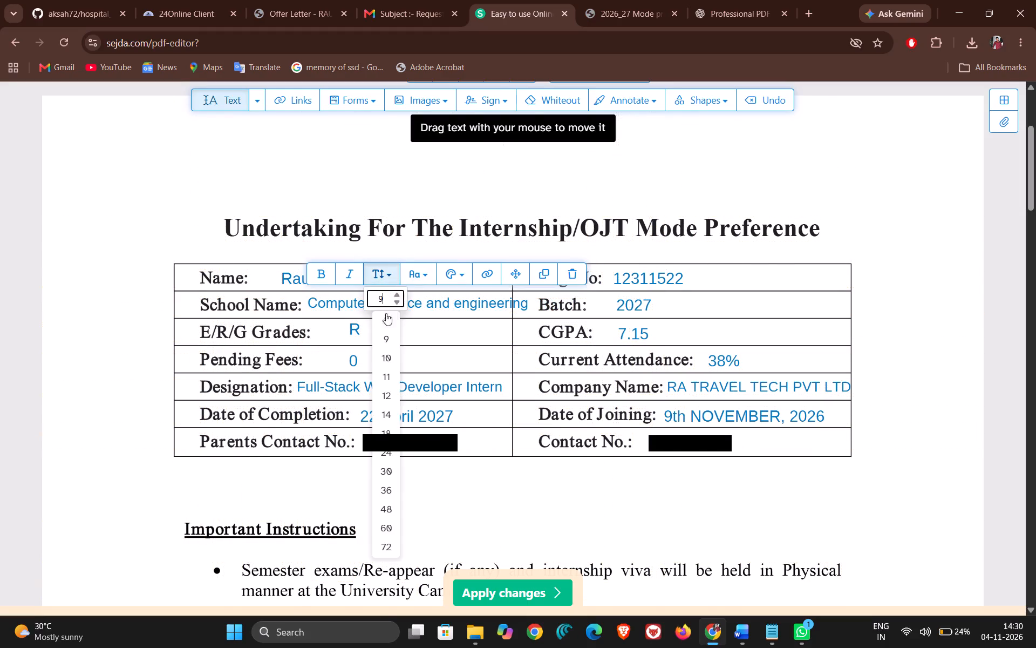
left_click(386, 314)
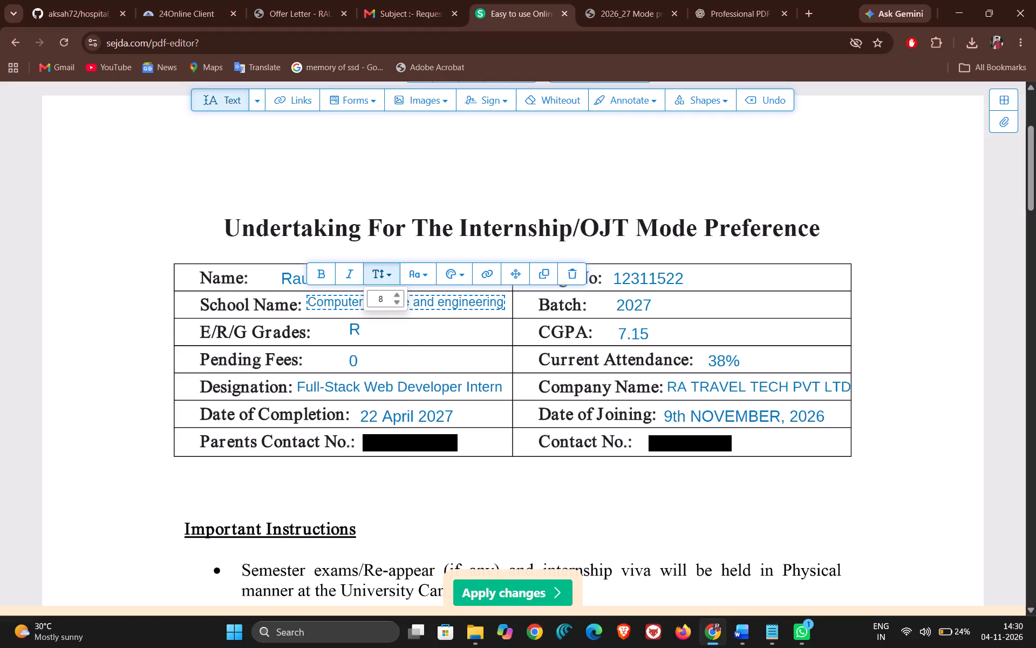
left_click(431, 302)
left_click(511, 278)
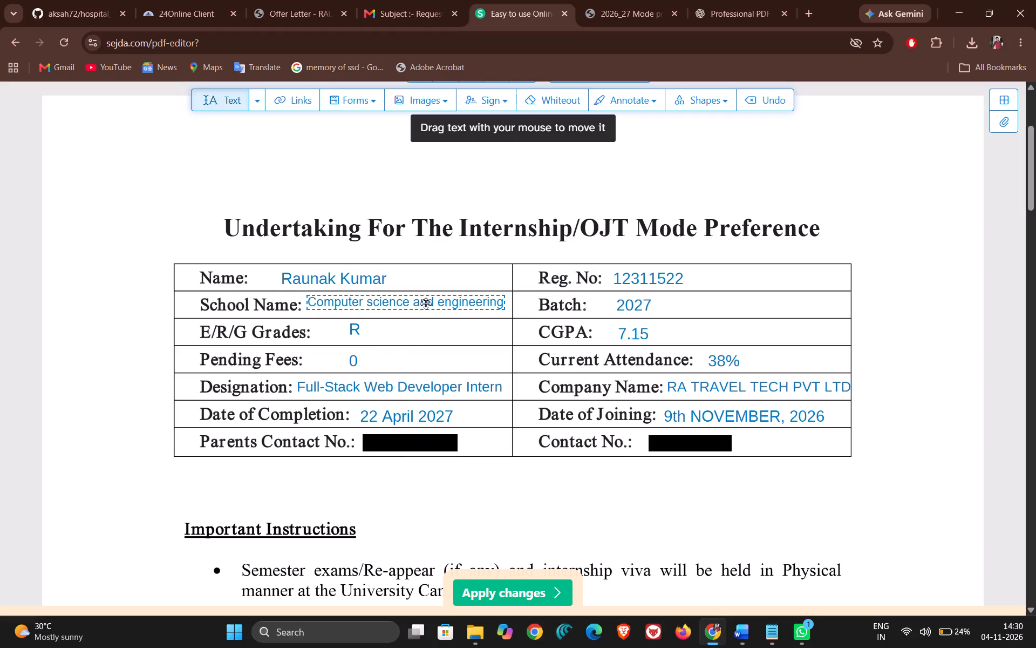
left_click(420, 304)
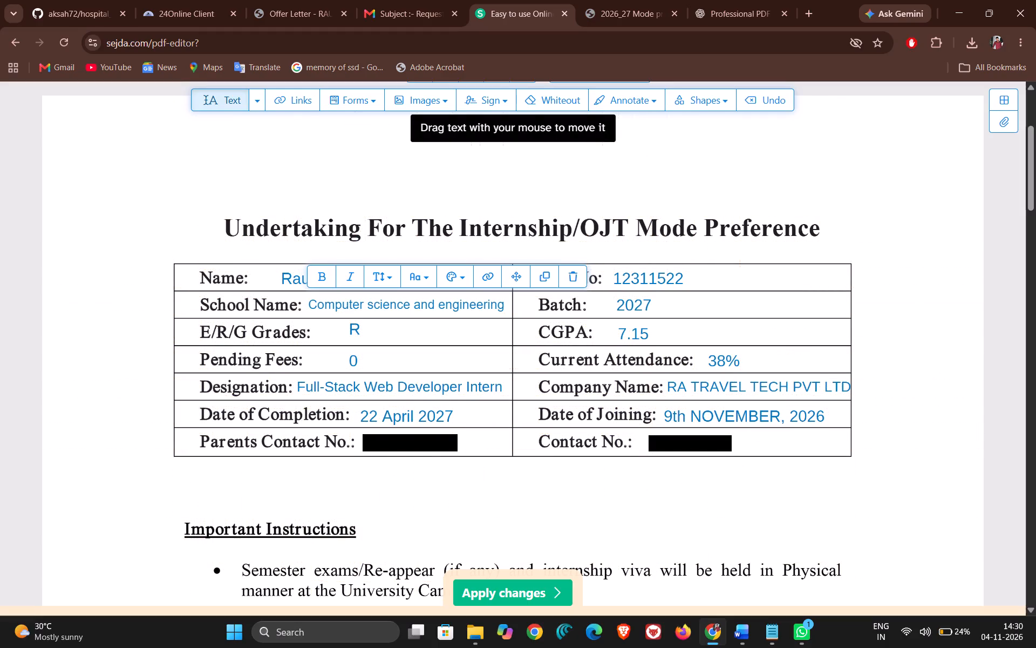
left_click(652, 195)
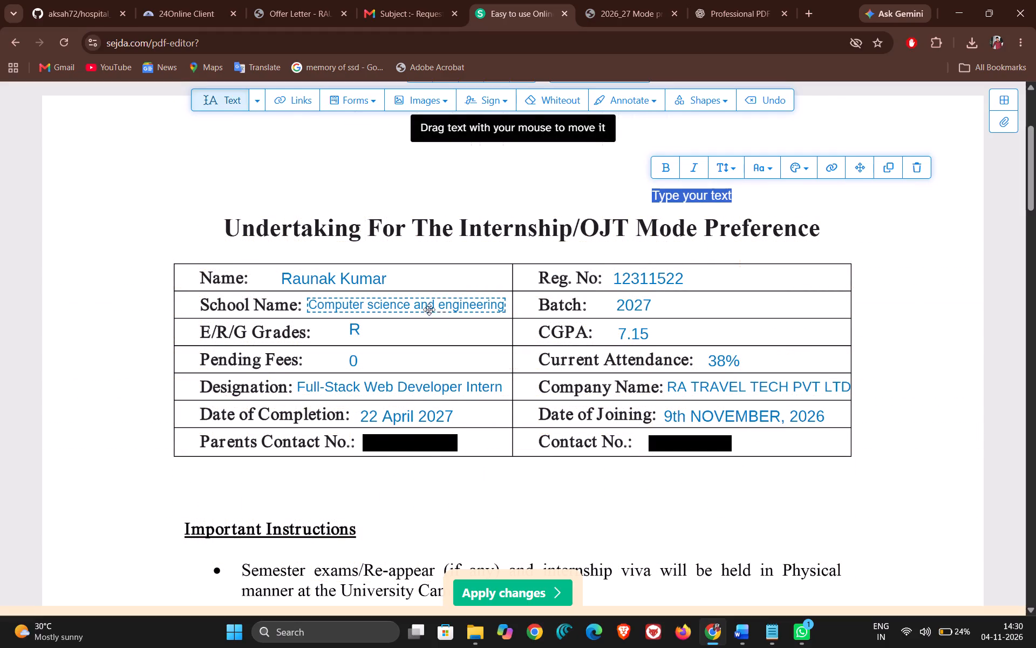
Apply the changes to the PDF, removing the unused "Type your text" edit.
left_click(550, 593)
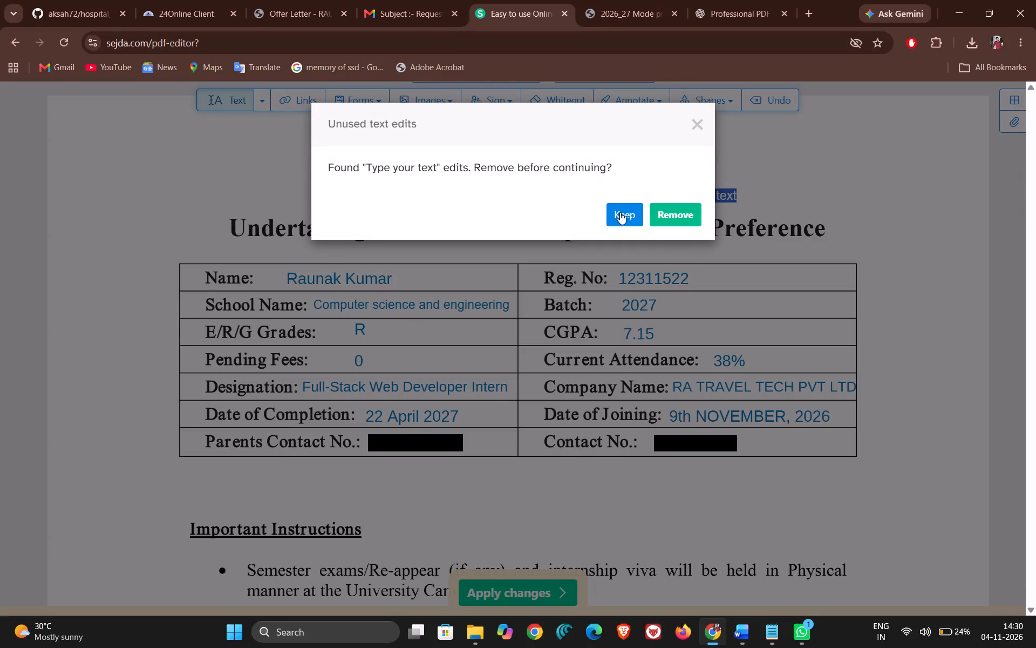
left_click(658, 214)
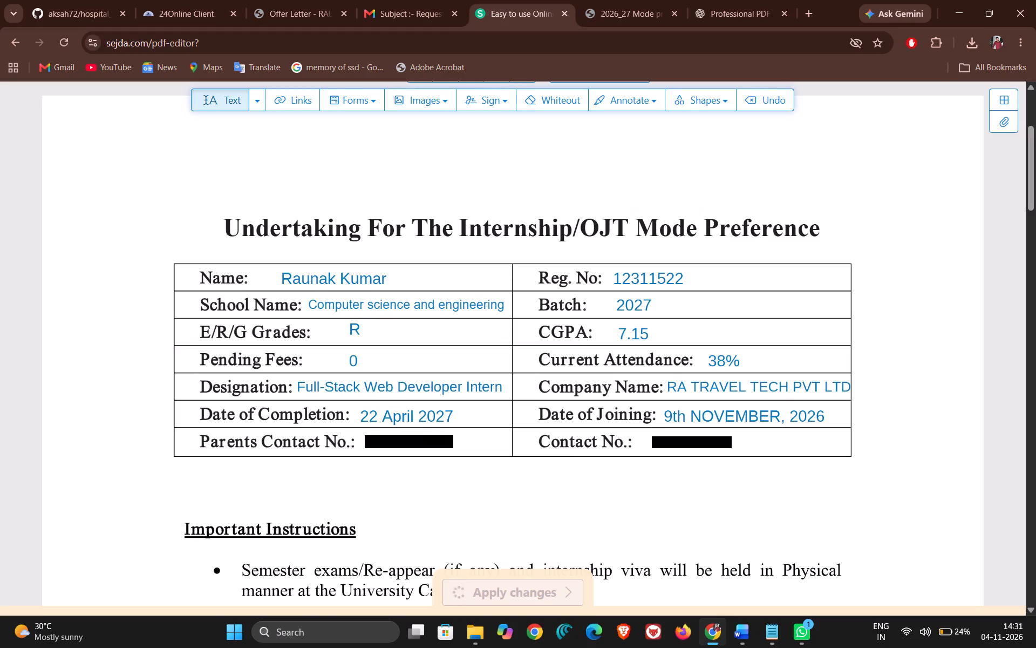
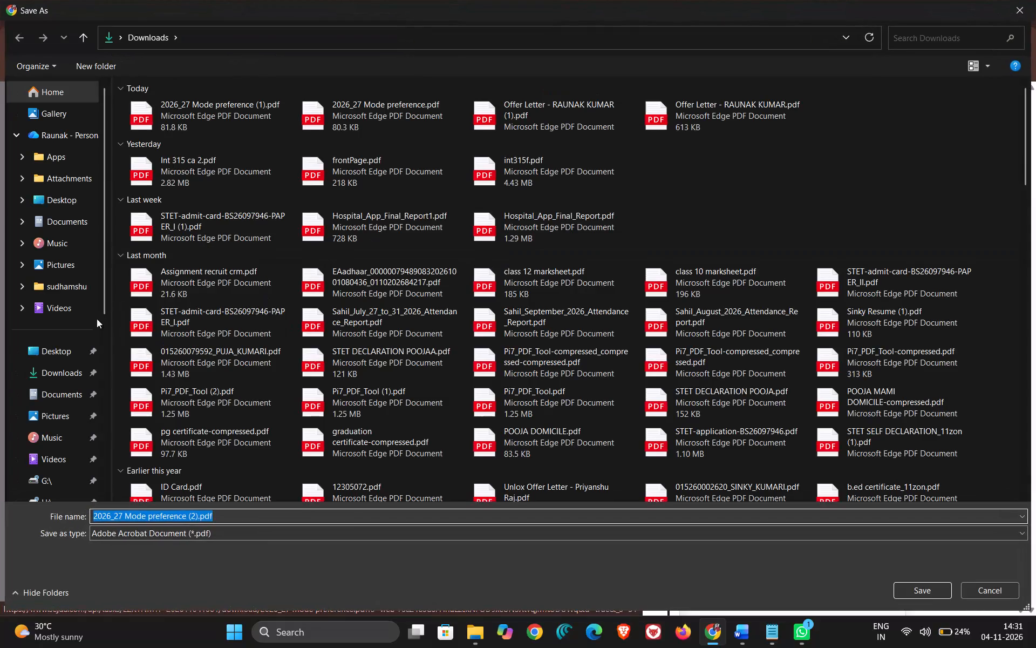
Choose the Downloads folder as the save location for the edited undertaking PDF.
left_click(58, 370)
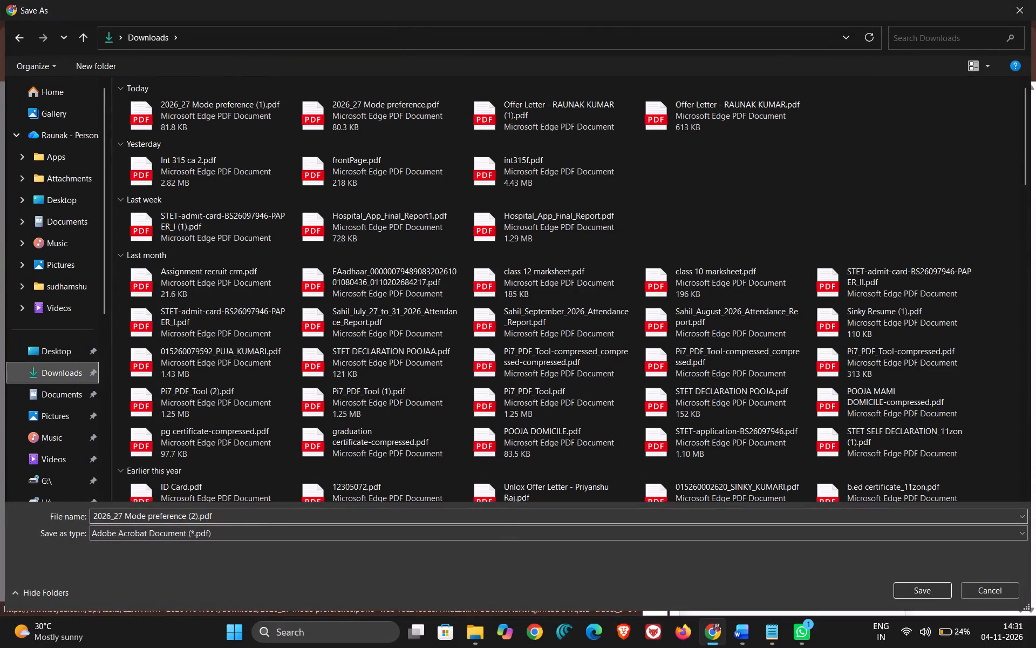
Save the edited undertaking PDF in Downloads as "2026_27 Mode preference (2).pdf".
left_click(916, 590)
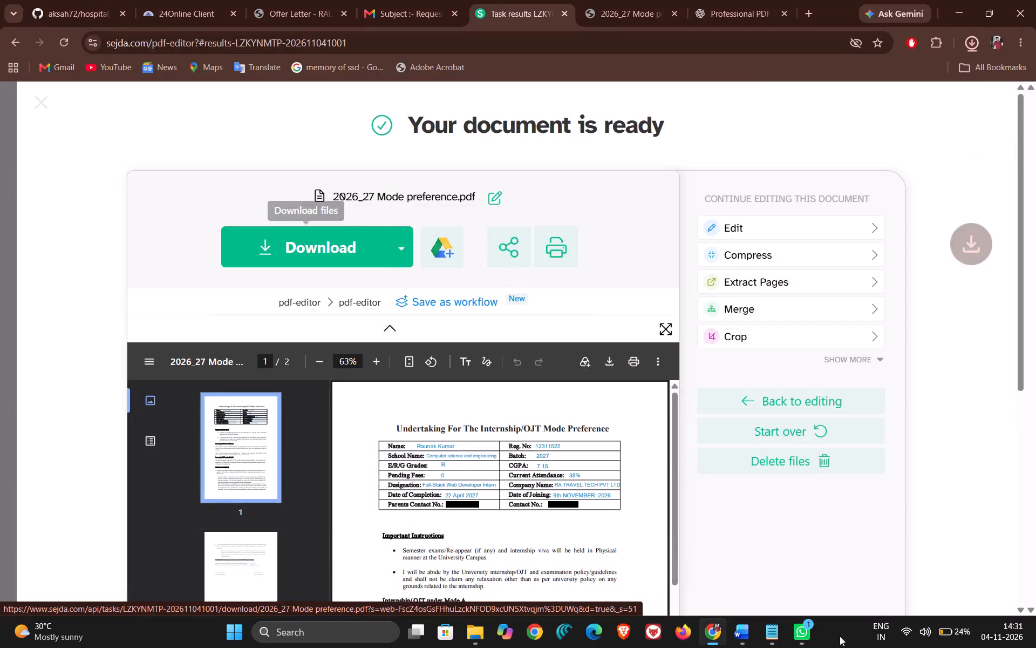
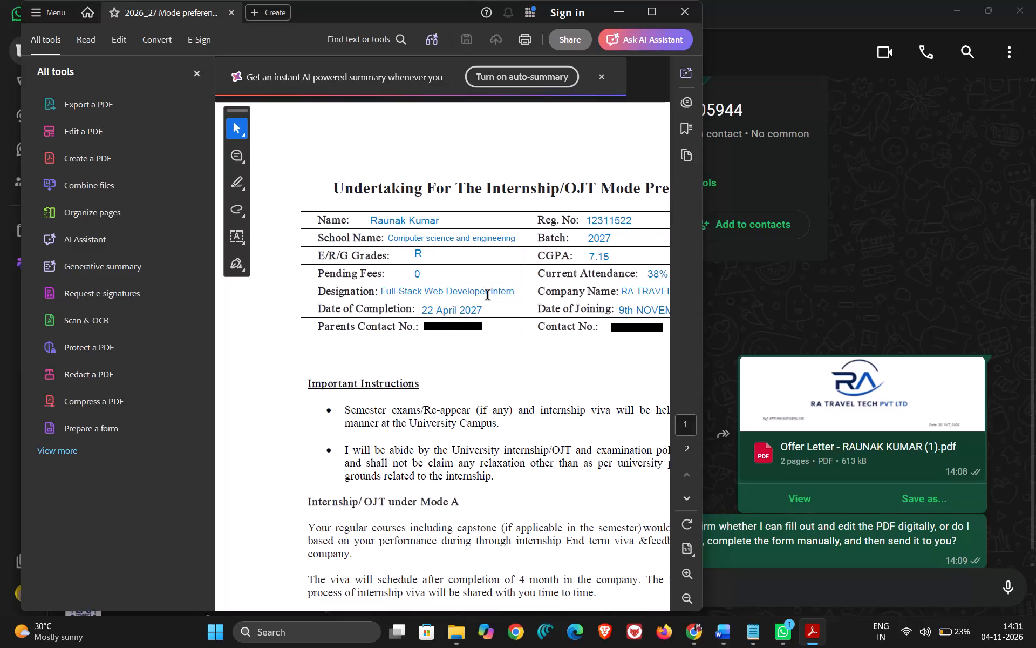
Close the Acrobat window showing the completed Internship/OJT undertaking PDF.
left_click(705, 8)
left_click(702, 8)
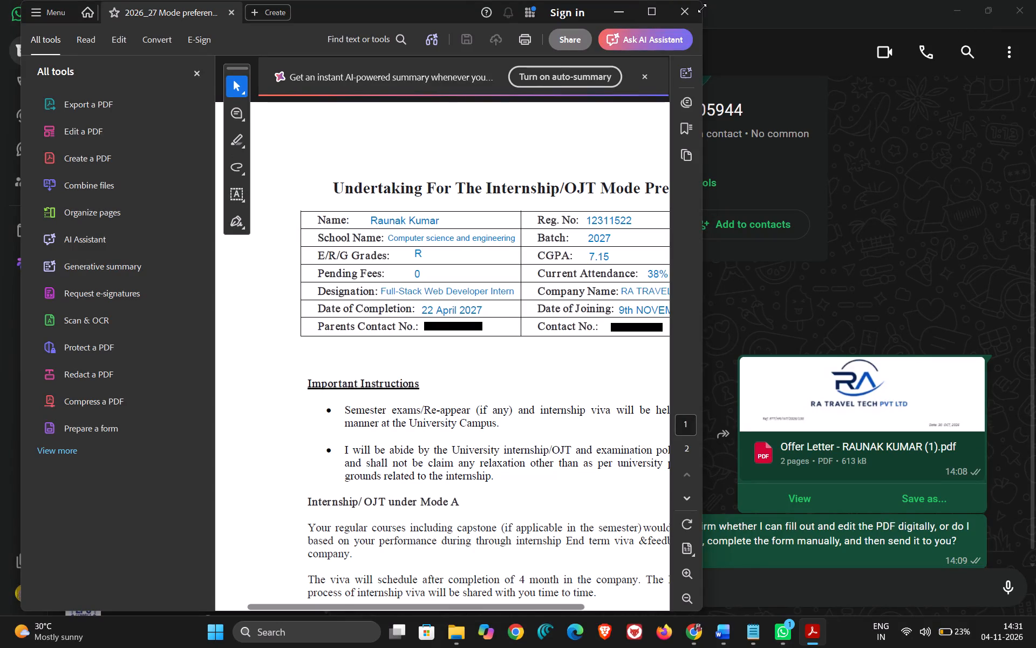
left_click(679, 12)
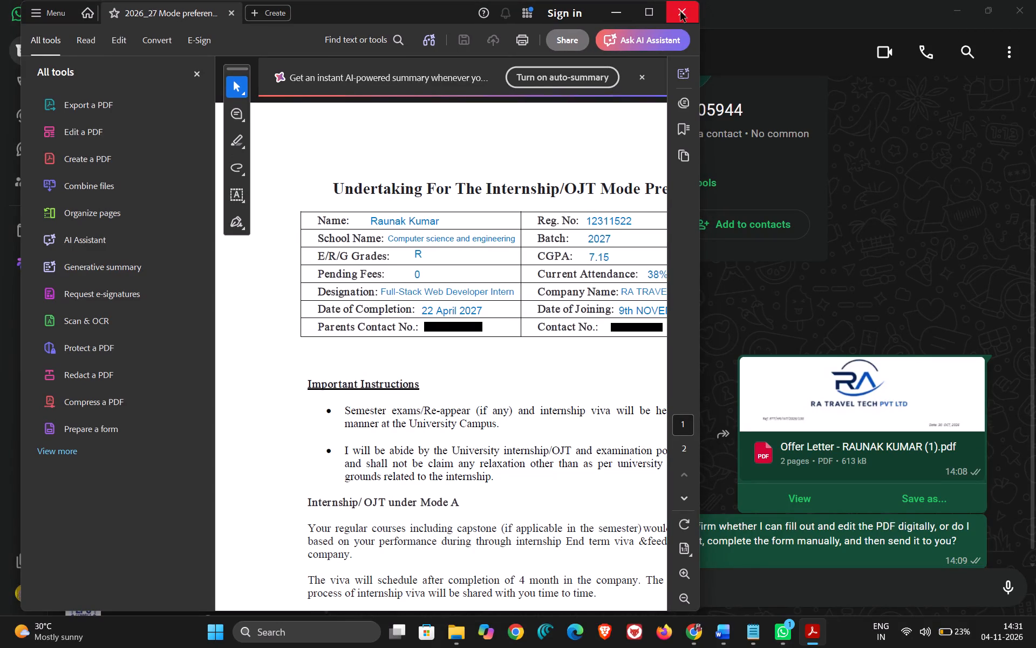
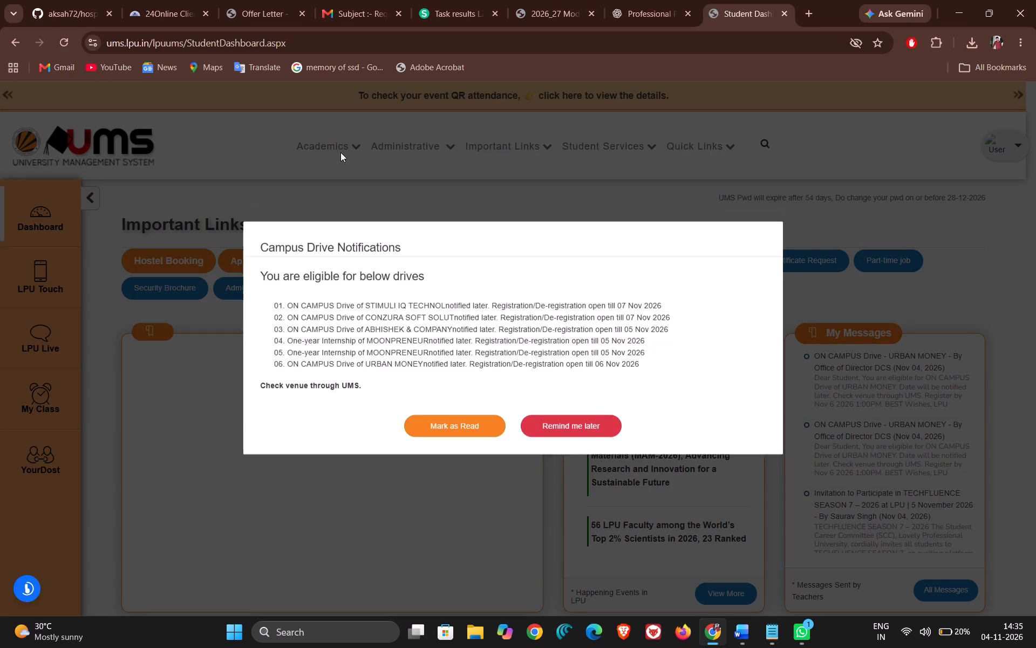
Dismiss the Campus Drive Notifications on the UMS student dashboard.
left_click(474, 435)
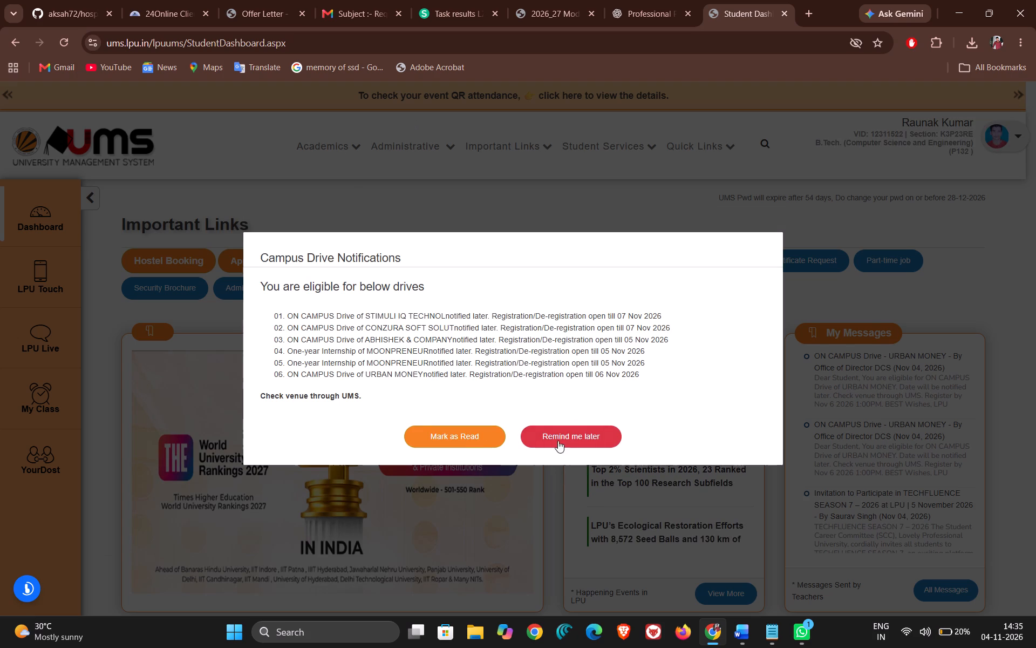
left_click(517, 421)
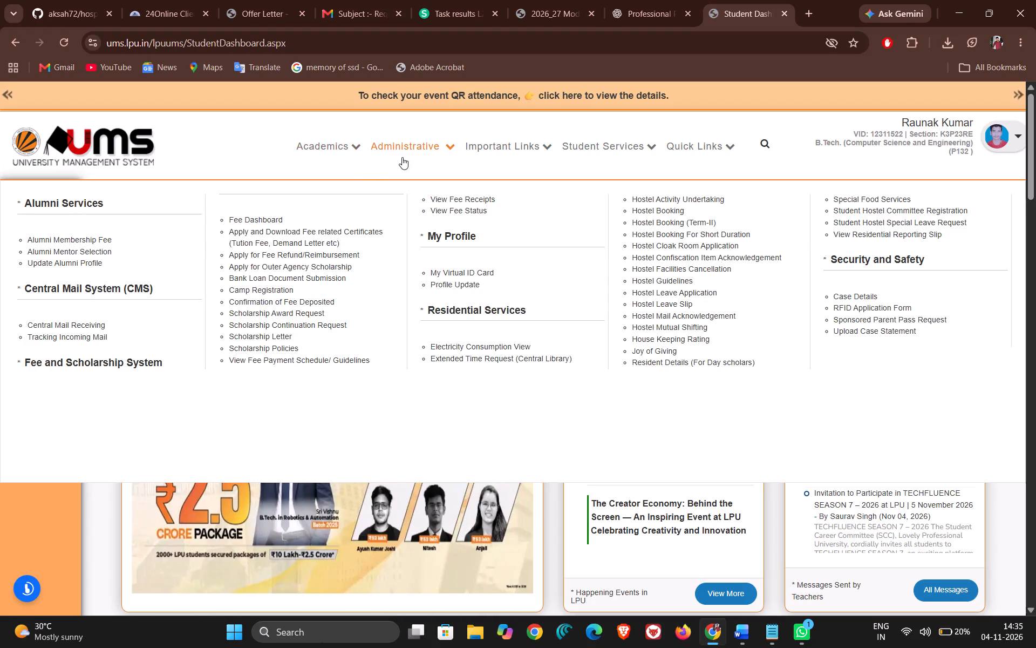
Open the Drive Registration list in the university's placement portal and dismiss the Pending Details notice.
left_click(668, 331)
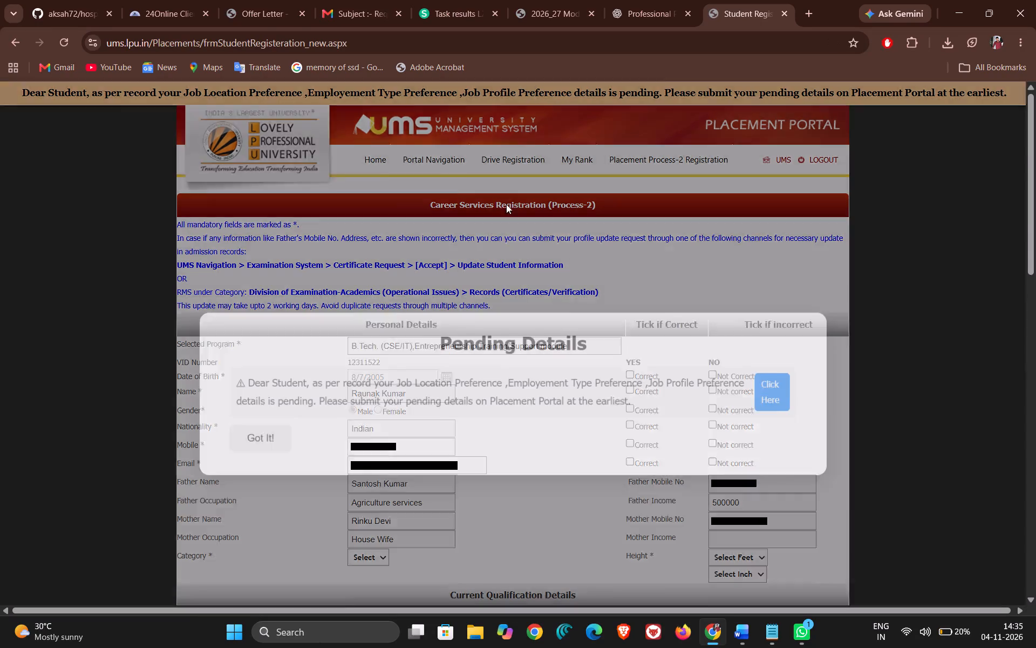
left_click(529, 157)
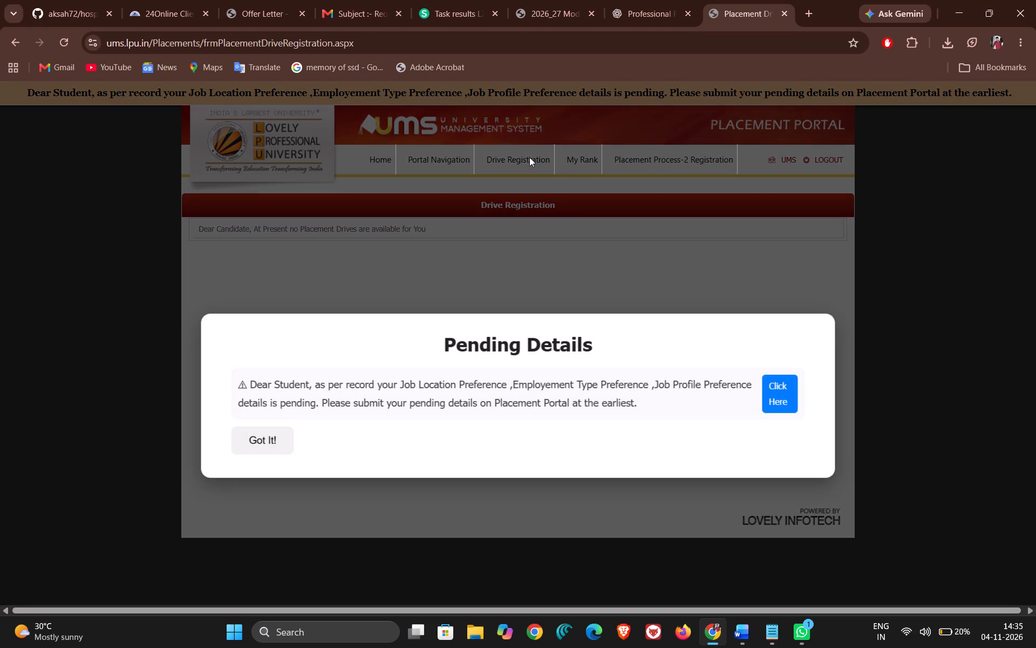
left_click(263, 446)
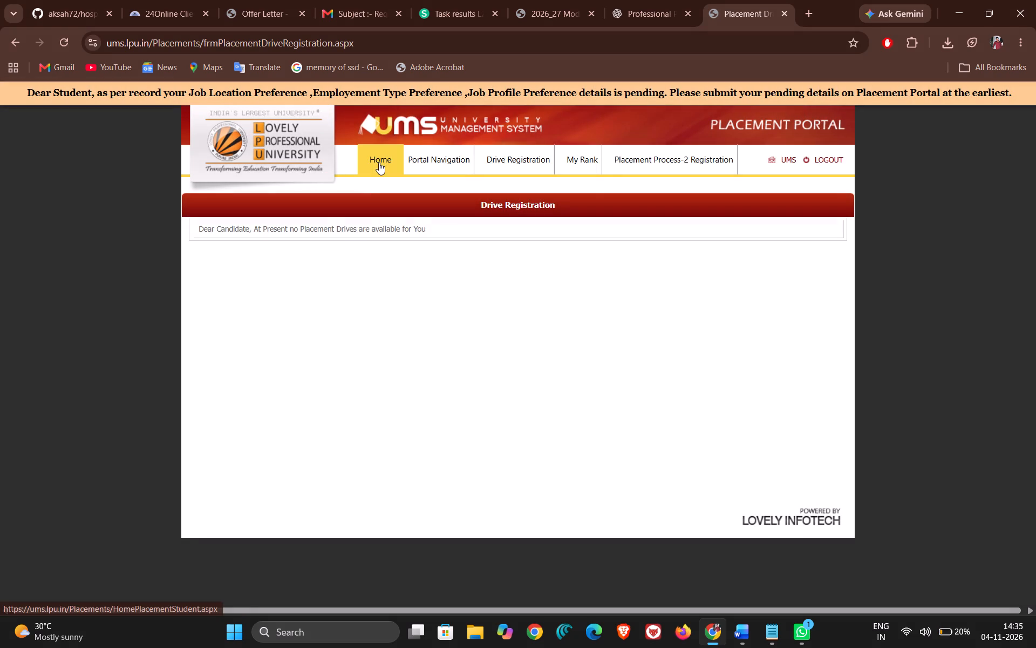
left_click(379, 163)
left_click(496, 151)
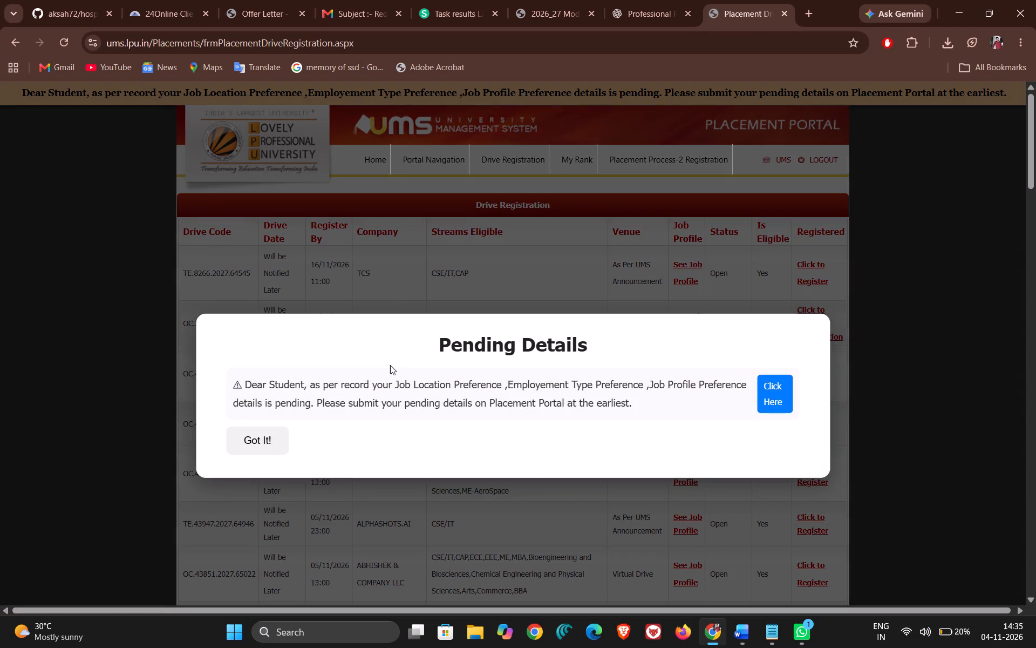
left_click(274, 441)
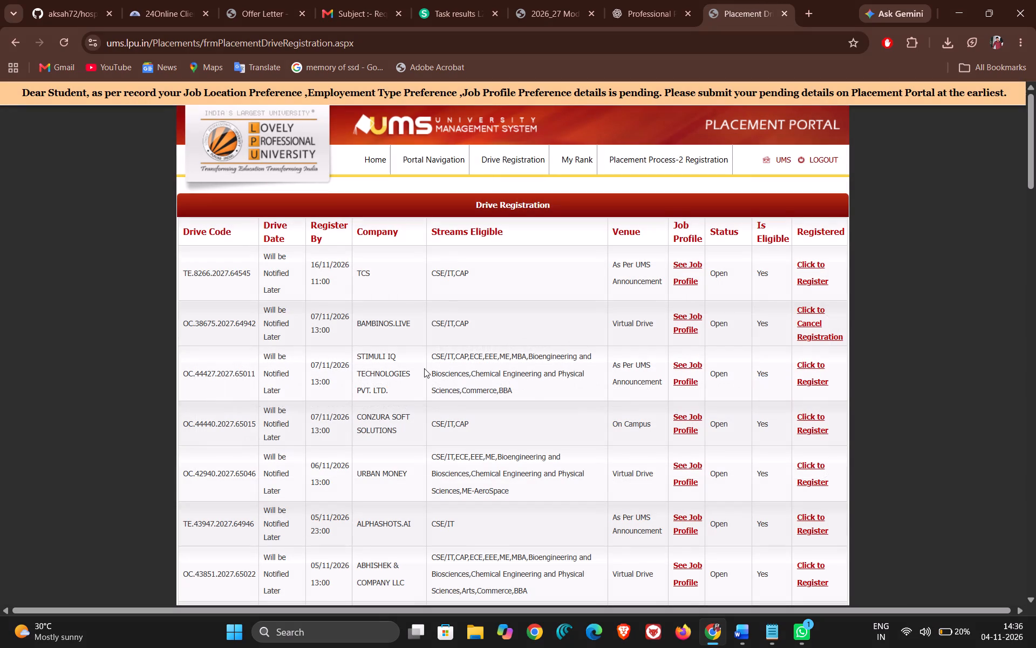
Open the URBAN MONEY drive's job profile and review its job details and selection process.
scroll(557, 375, "down", 1)
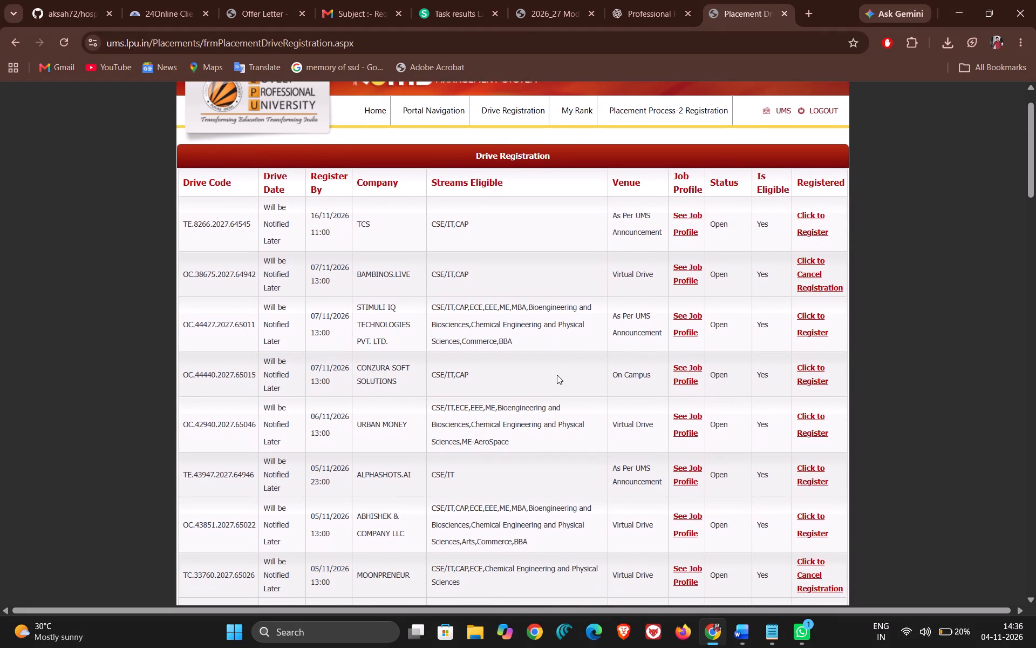
scroll(557, 375, "down", 1)
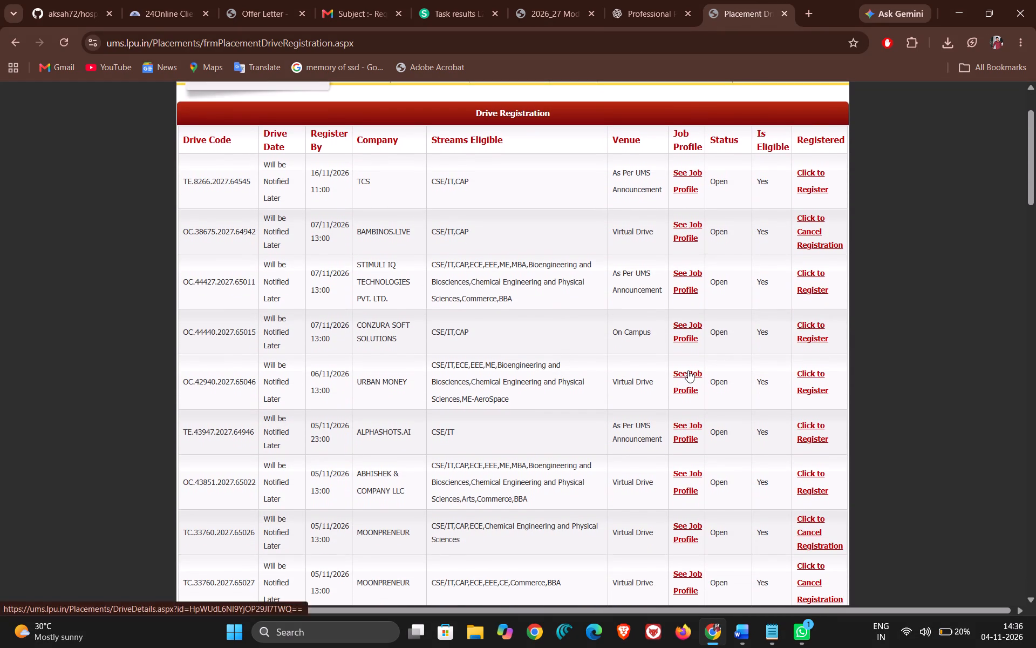
left_click(688, 370)
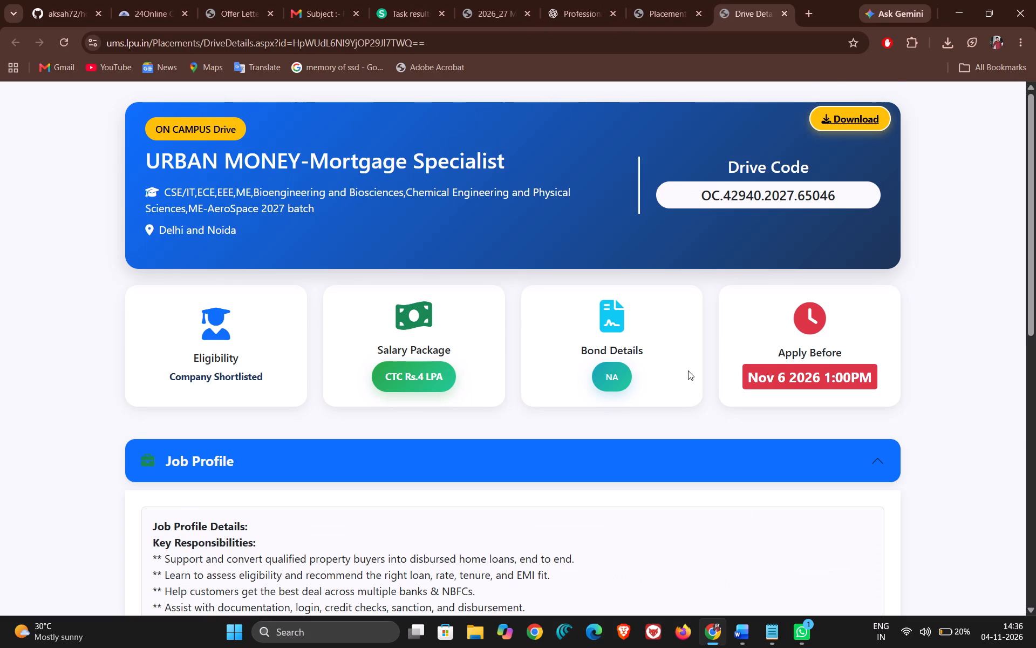
scroll(688, 370, "down", 5)
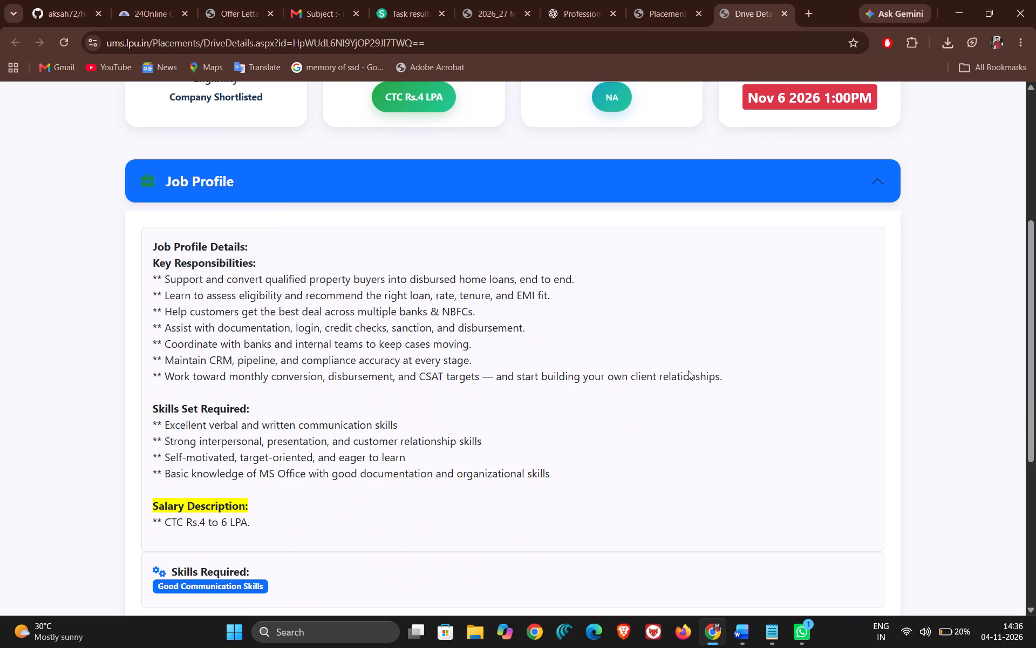
scroll(688, 370, "down", 3)
left_click(691, 426)
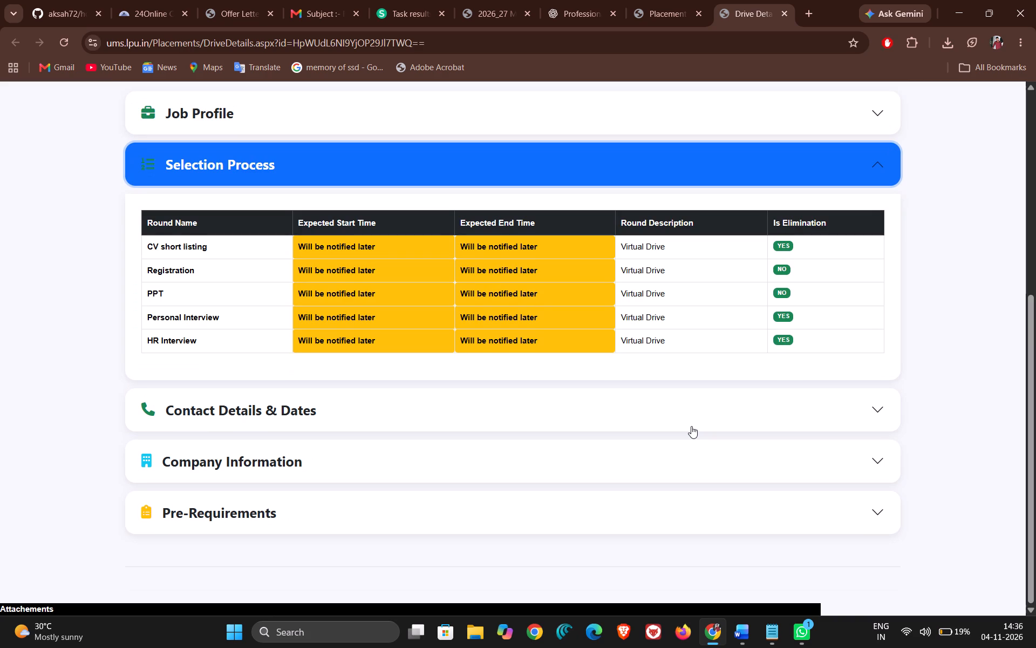
Return to the Drive Registration list, search it for "globa" and open the THAIYARI GLOBAL PRIVATE LIMITED job profile.
left_click(691, 1)
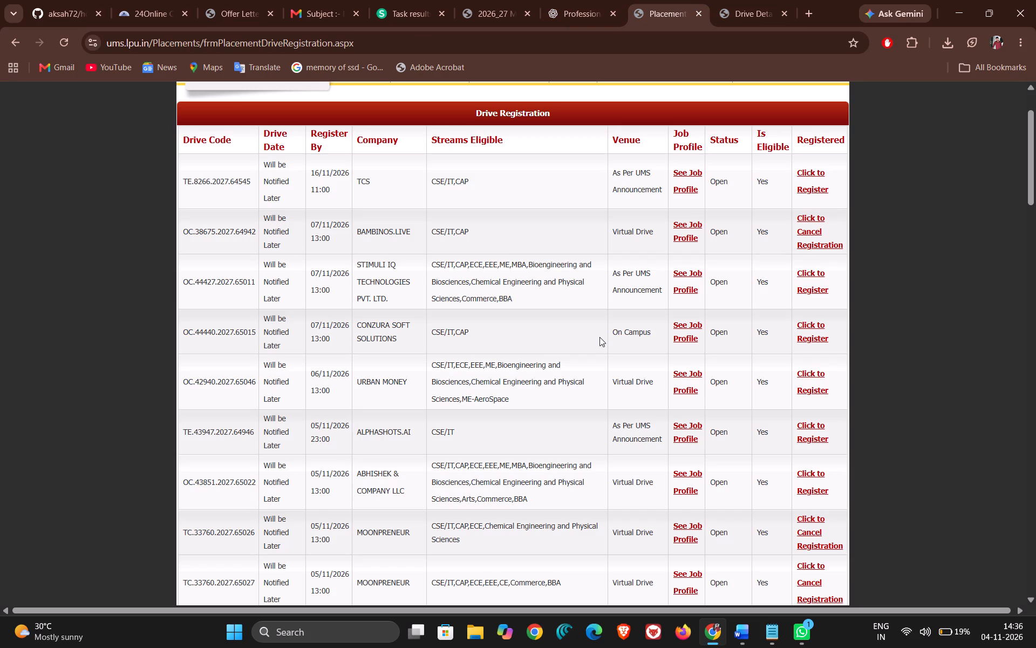
key("ctrl+f")
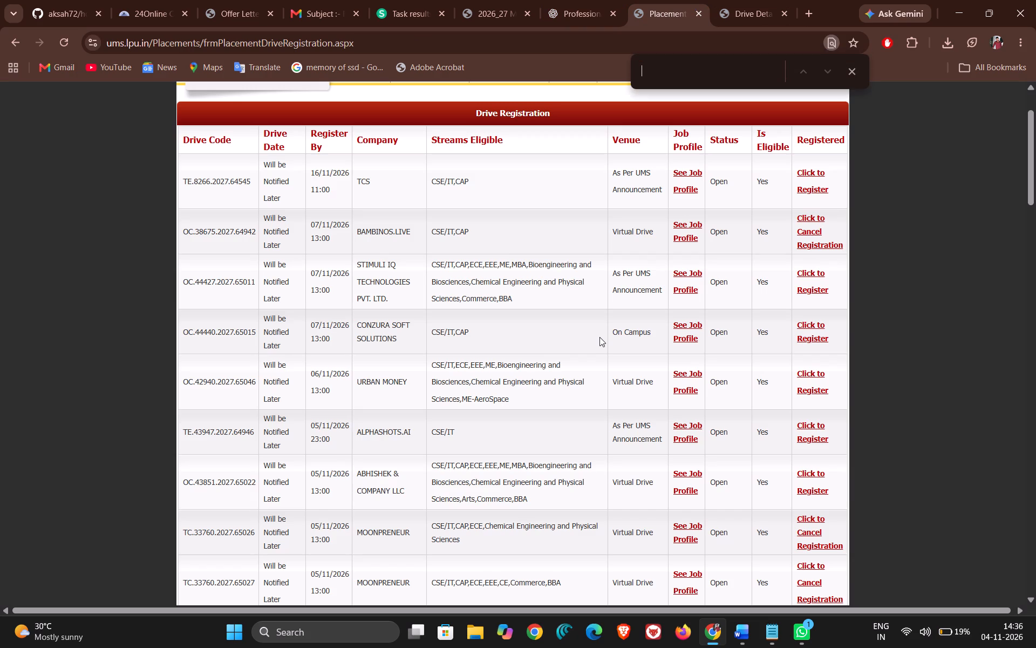
type("globa")
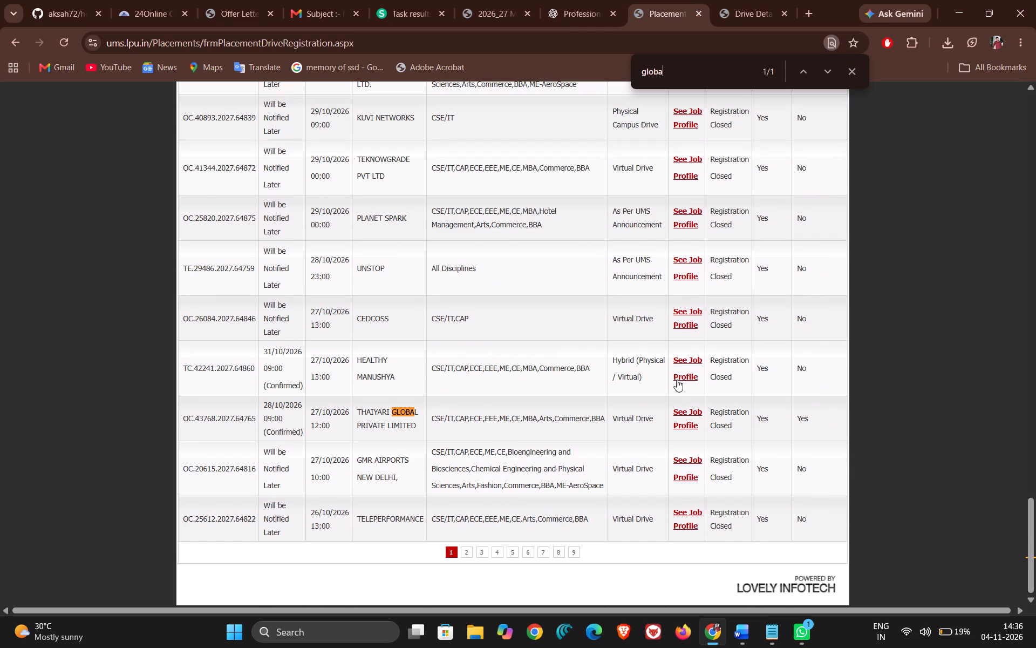
left_click(688, 410)
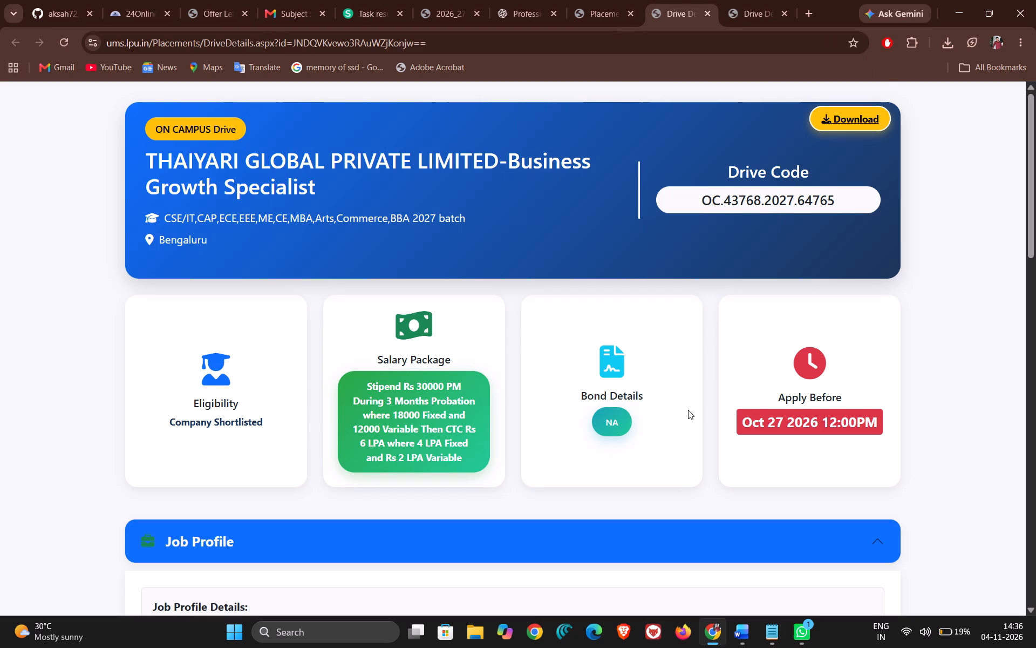
Review the role description, key responsibilities and required skills in the THAIYARI GLOBAL Business Growth Specialist job profile.
scroll(688, 410, "down", 5)
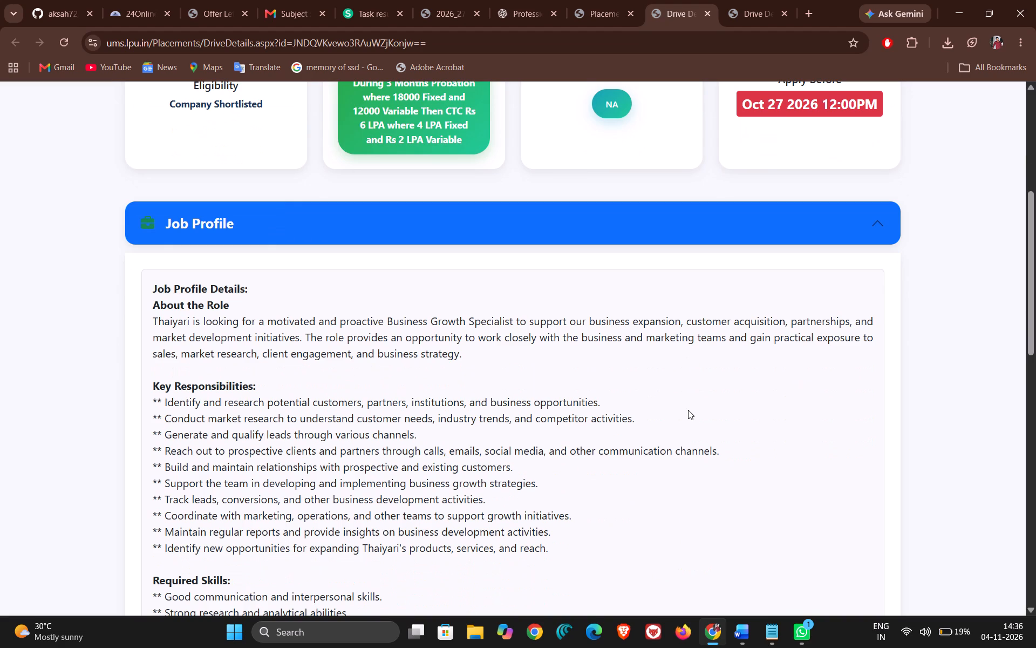
scroll(688, 410, "down", 2)
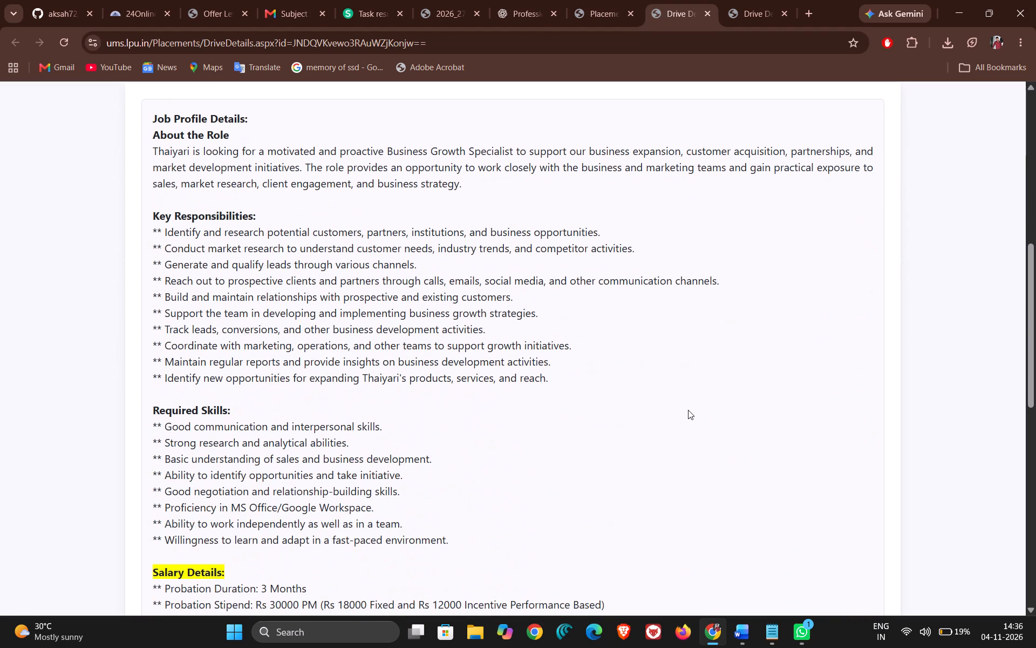